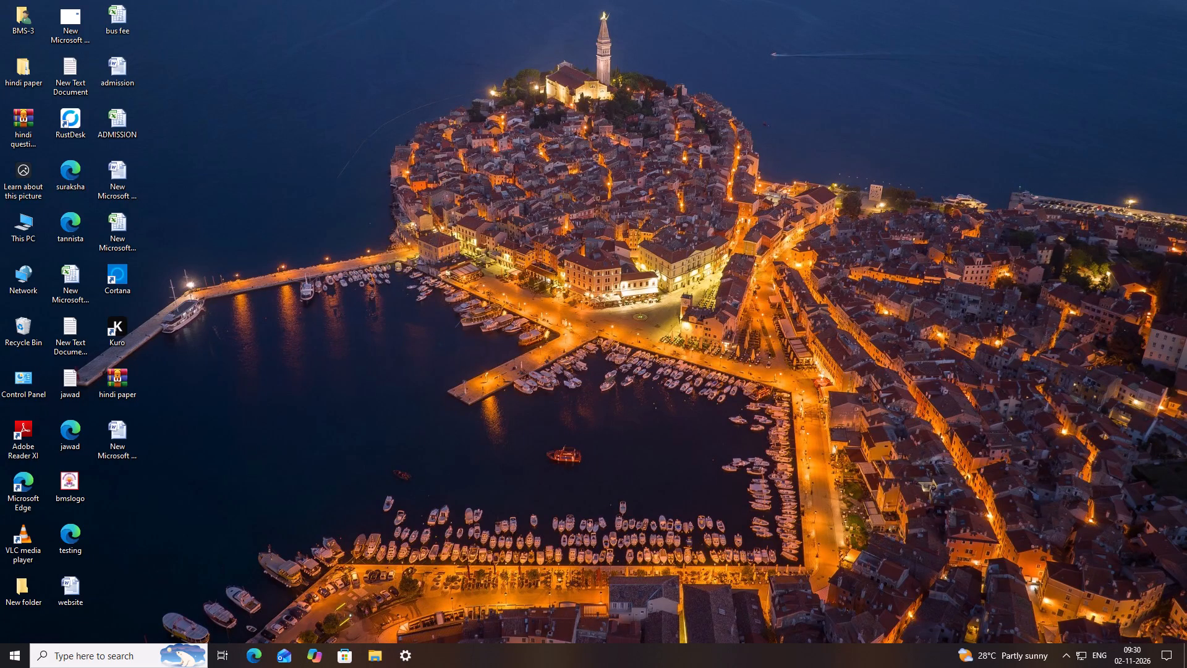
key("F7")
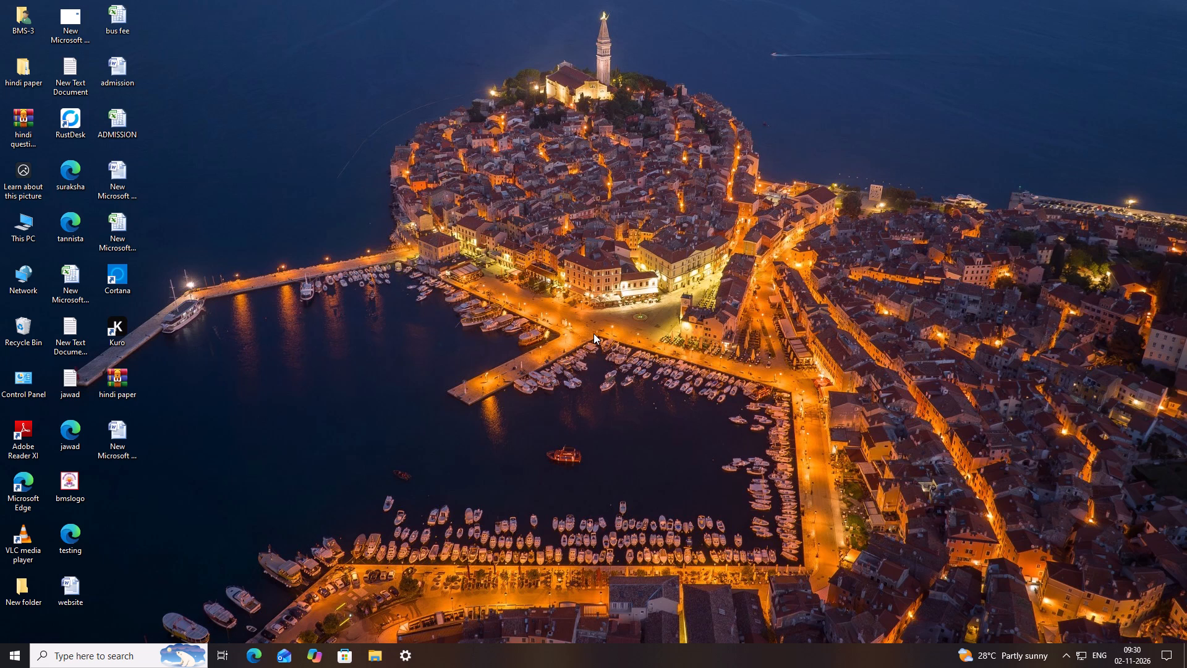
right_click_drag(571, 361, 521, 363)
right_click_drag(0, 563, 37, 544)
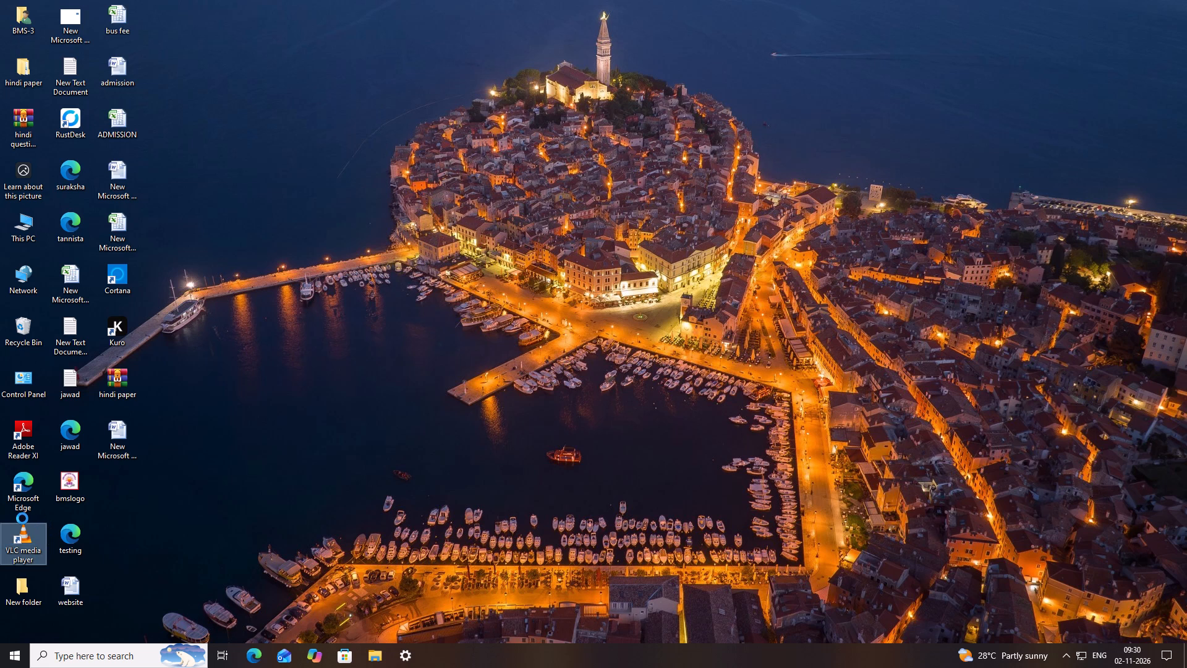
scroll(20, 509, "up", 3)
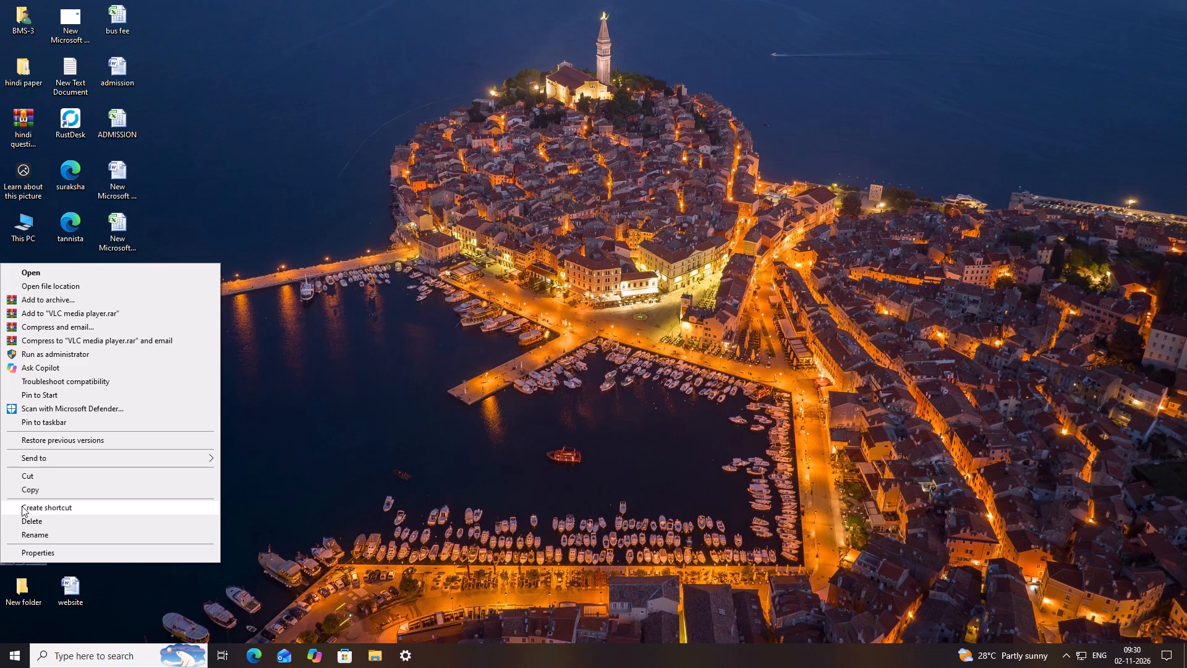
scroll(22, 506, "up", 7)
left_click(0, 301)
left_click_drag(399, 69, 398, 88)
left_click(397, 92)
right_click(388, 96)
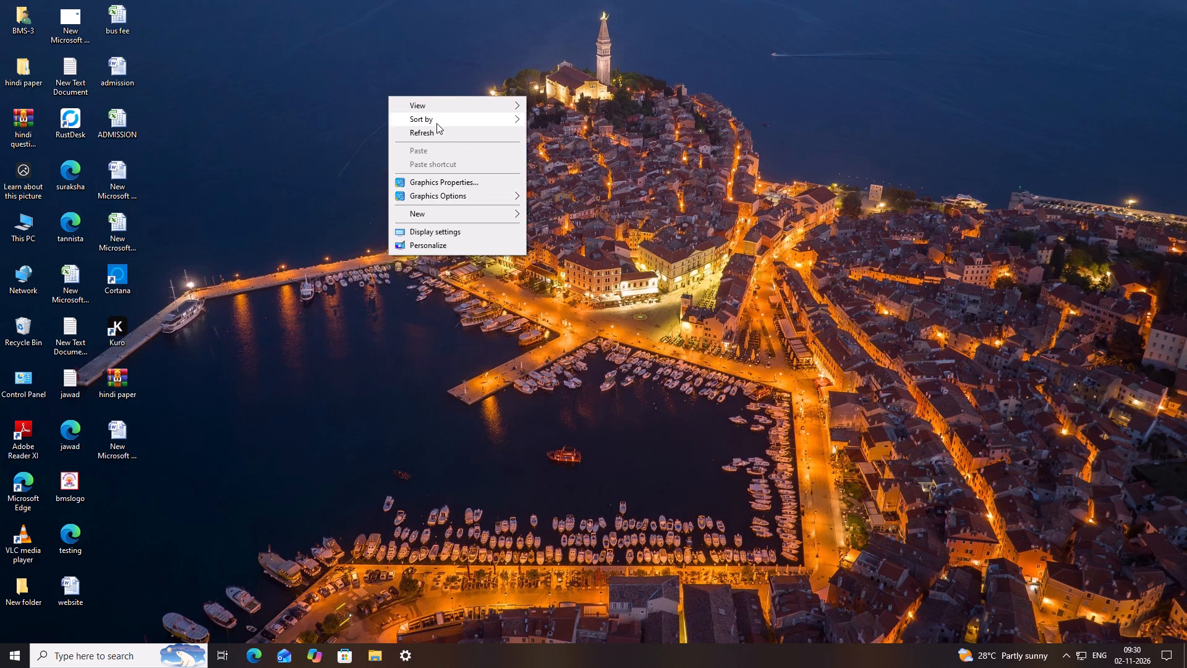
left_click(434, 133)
Create a new Microsoft Office Excel Worksheet on the desktop and open it.
right_click(225, 58)
left_click(296, 182)
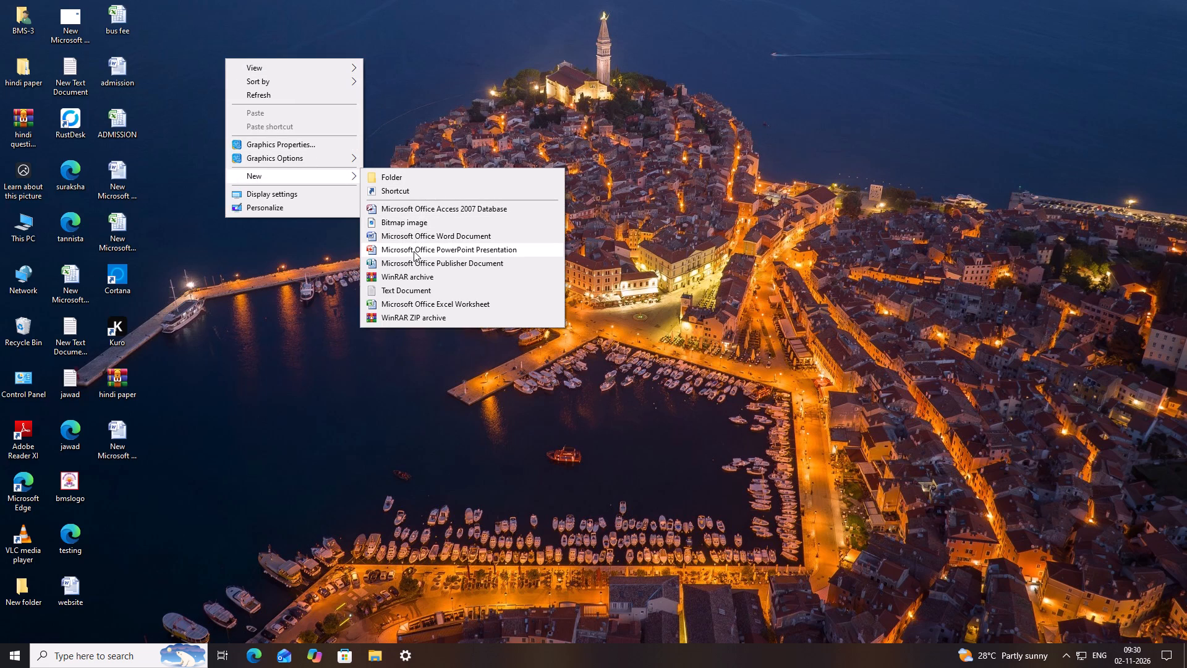
left_click(416, 303)
left_click(519, 161)
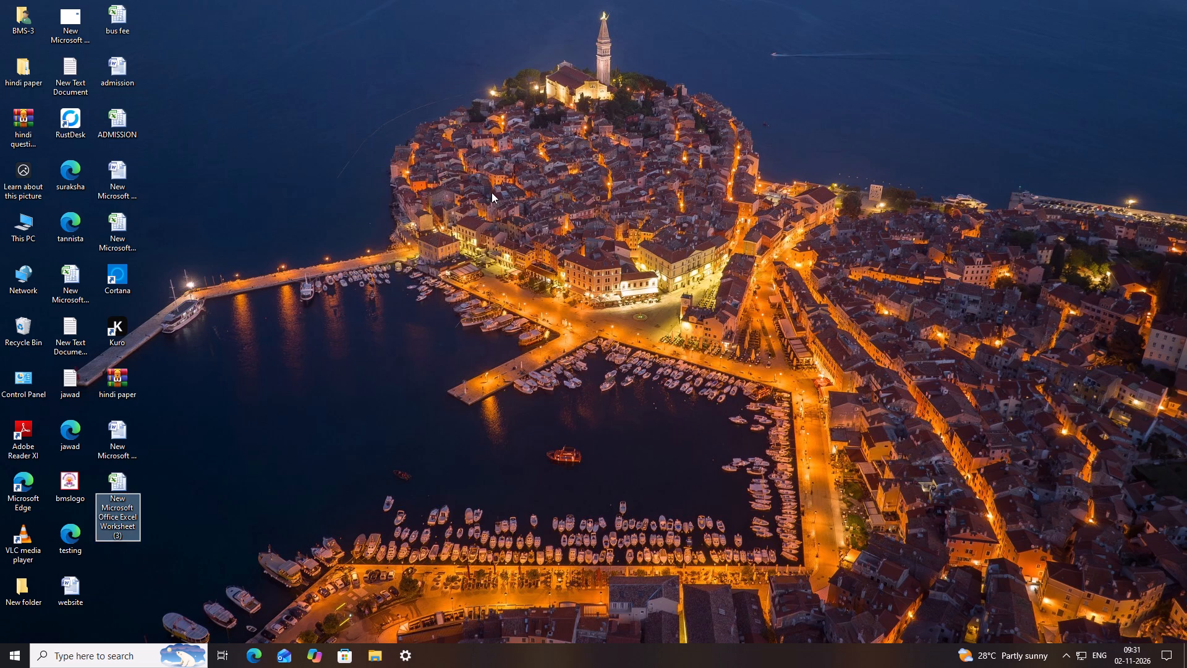
double_click(119, 480)
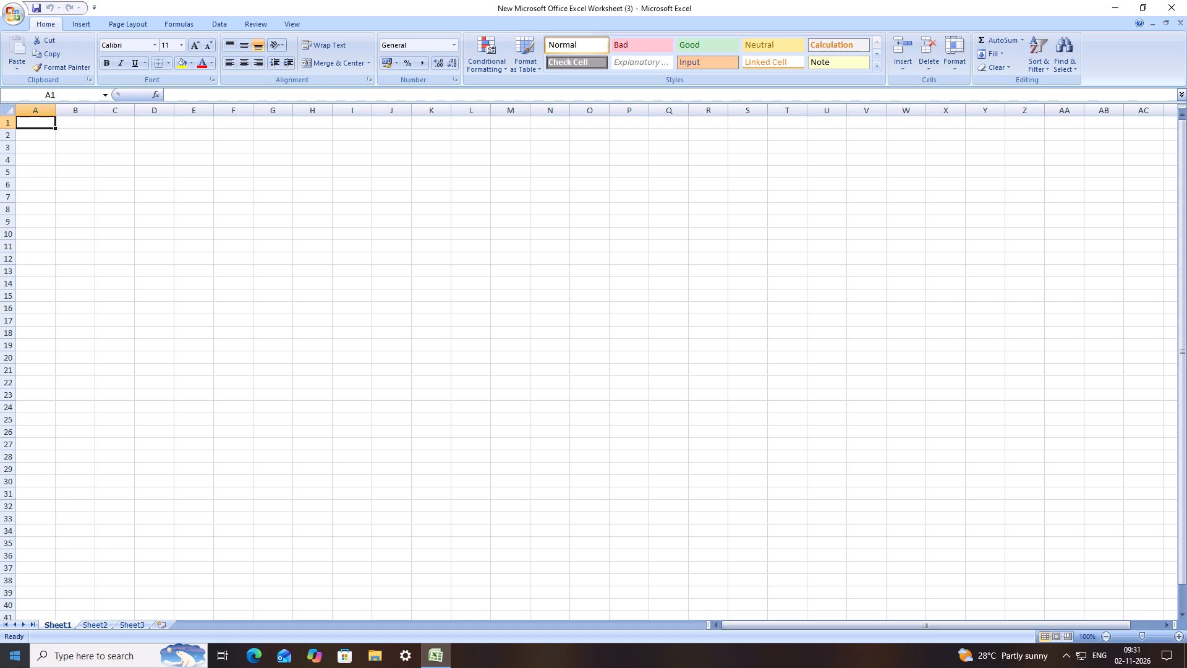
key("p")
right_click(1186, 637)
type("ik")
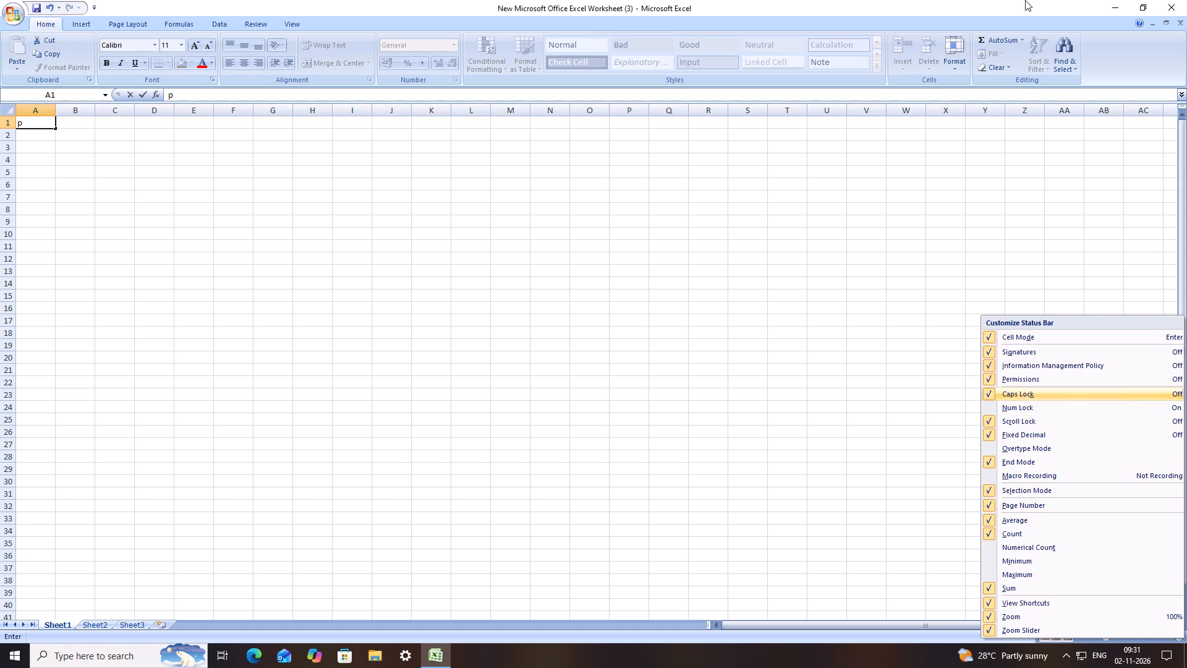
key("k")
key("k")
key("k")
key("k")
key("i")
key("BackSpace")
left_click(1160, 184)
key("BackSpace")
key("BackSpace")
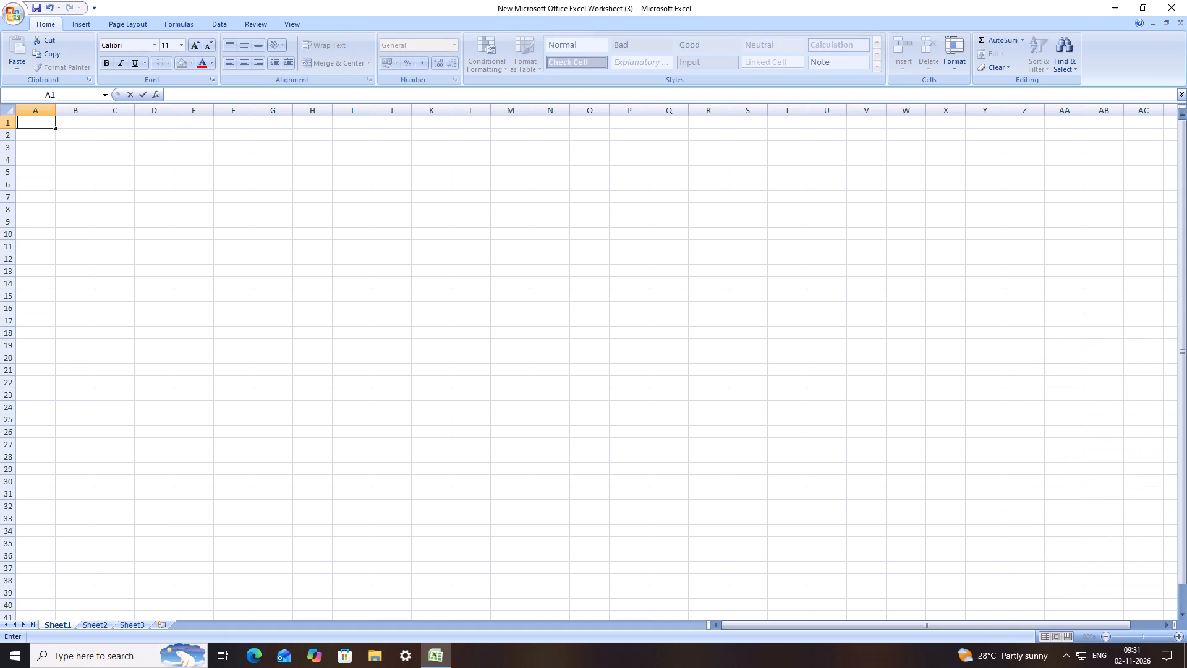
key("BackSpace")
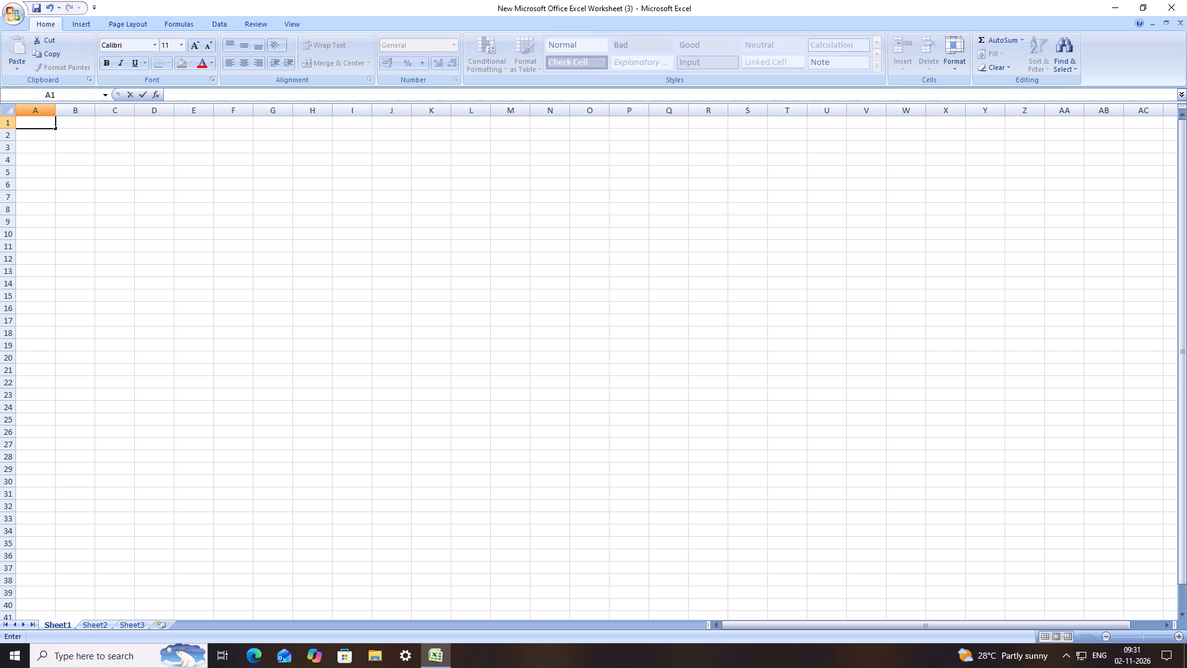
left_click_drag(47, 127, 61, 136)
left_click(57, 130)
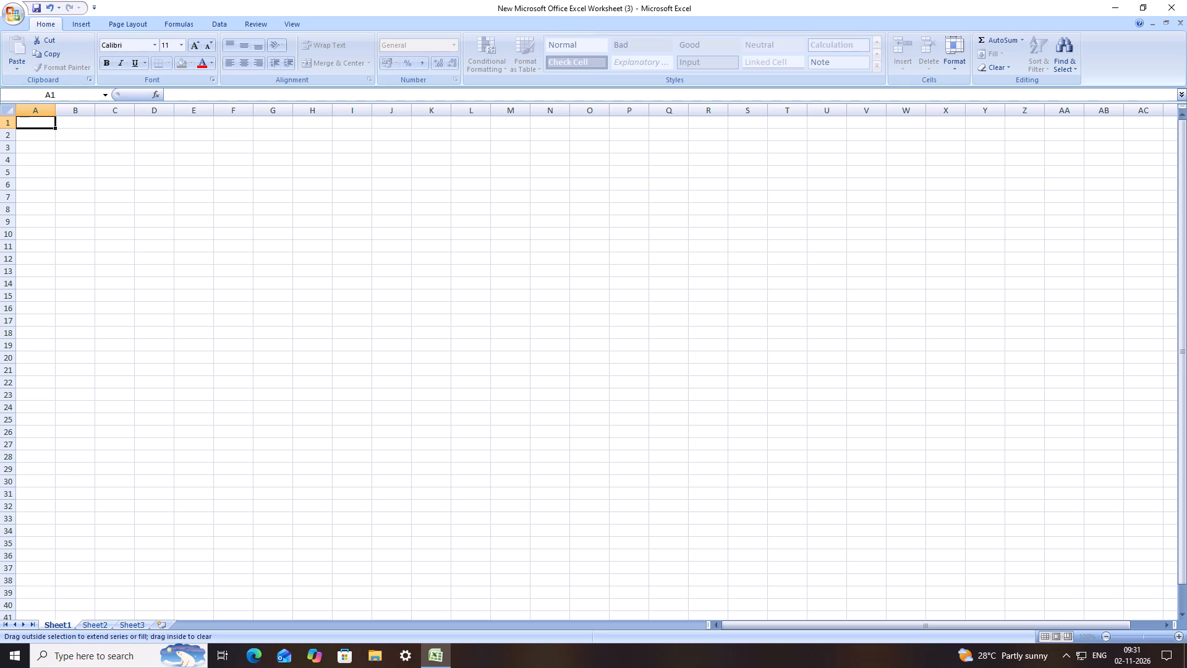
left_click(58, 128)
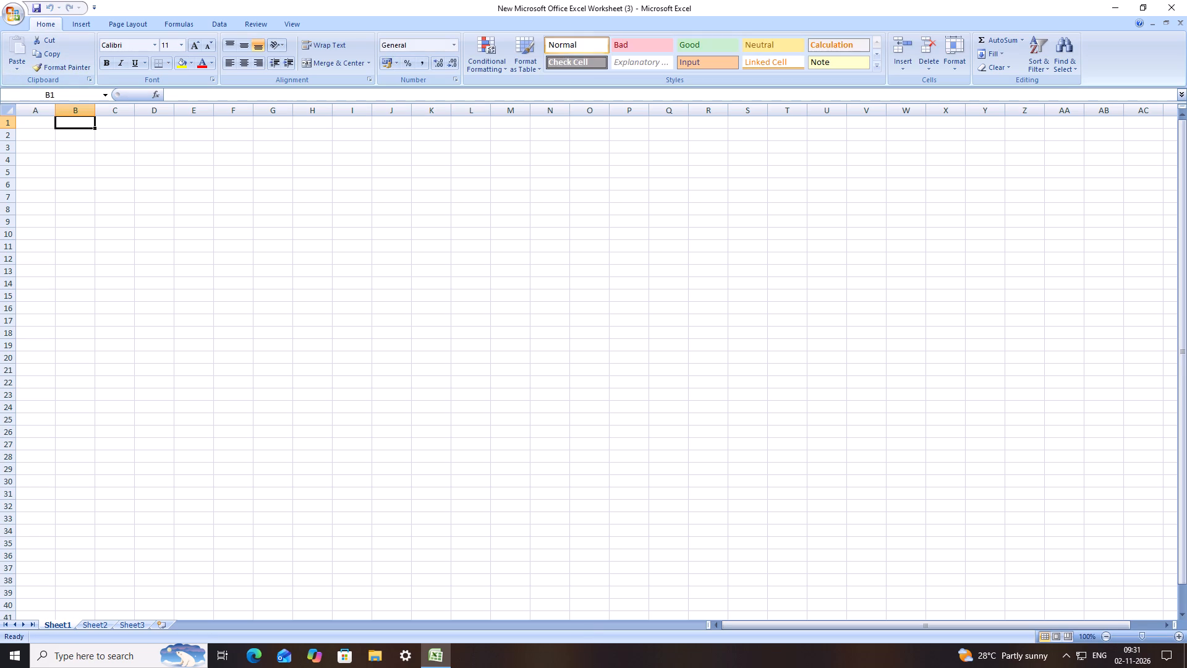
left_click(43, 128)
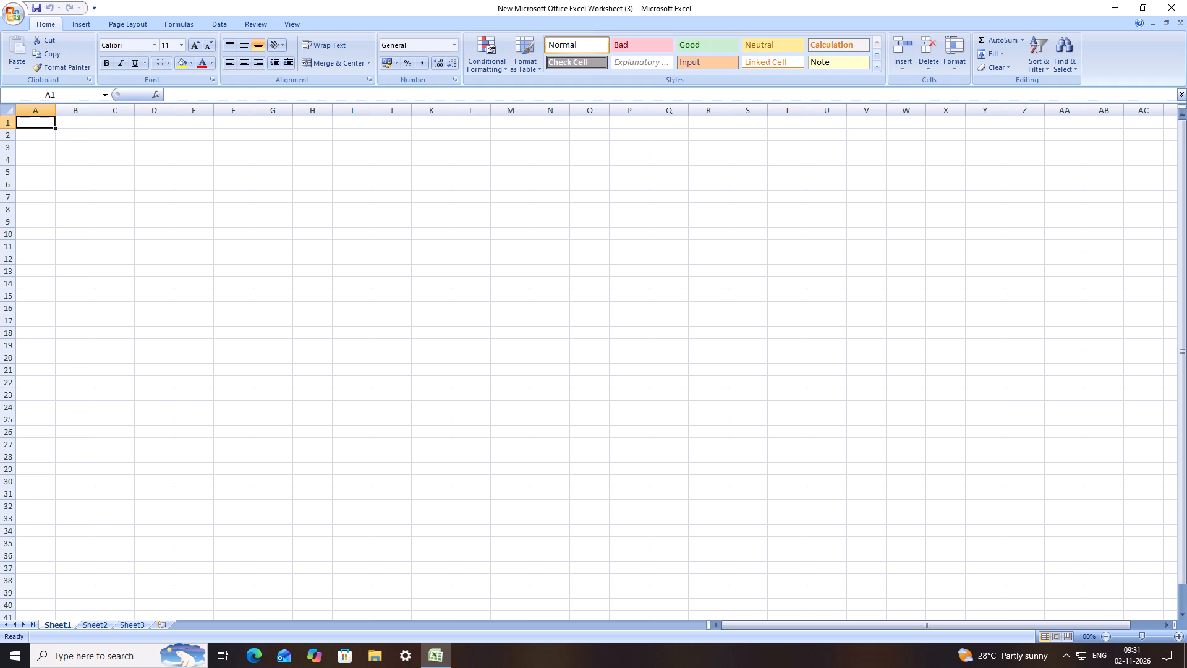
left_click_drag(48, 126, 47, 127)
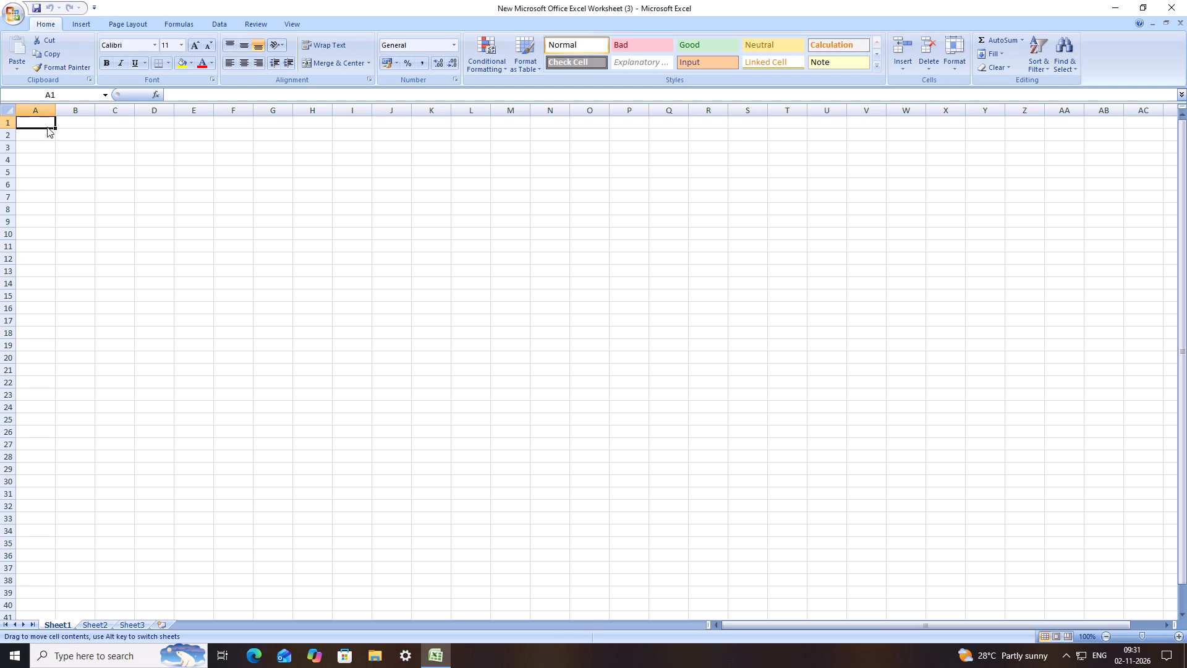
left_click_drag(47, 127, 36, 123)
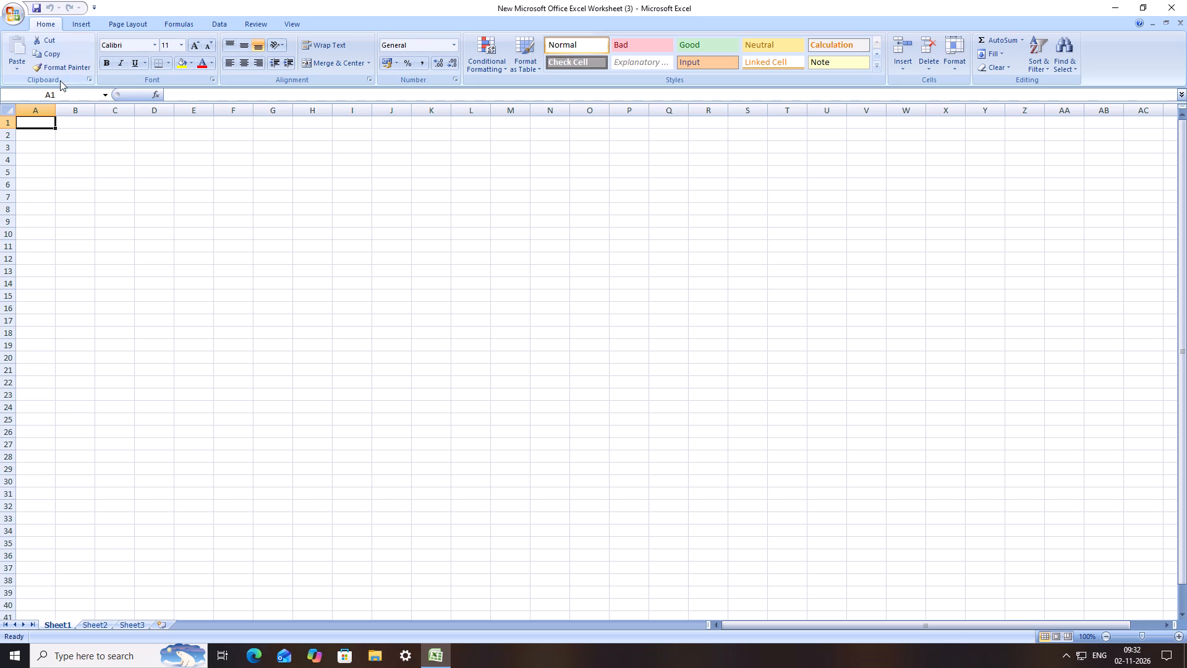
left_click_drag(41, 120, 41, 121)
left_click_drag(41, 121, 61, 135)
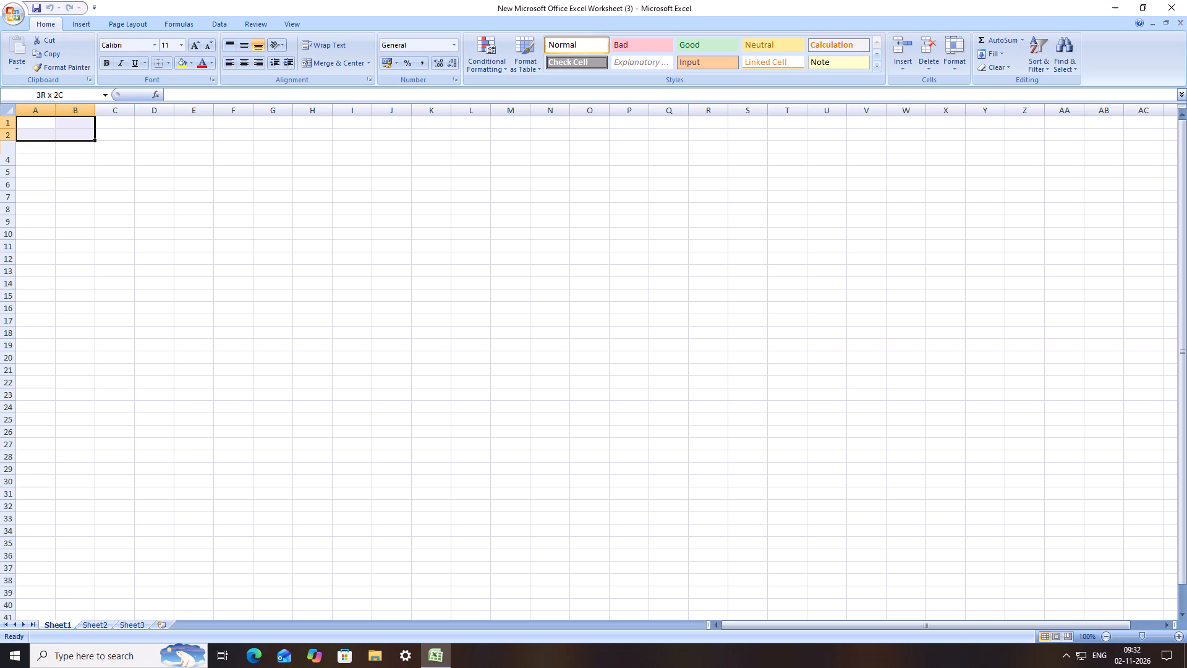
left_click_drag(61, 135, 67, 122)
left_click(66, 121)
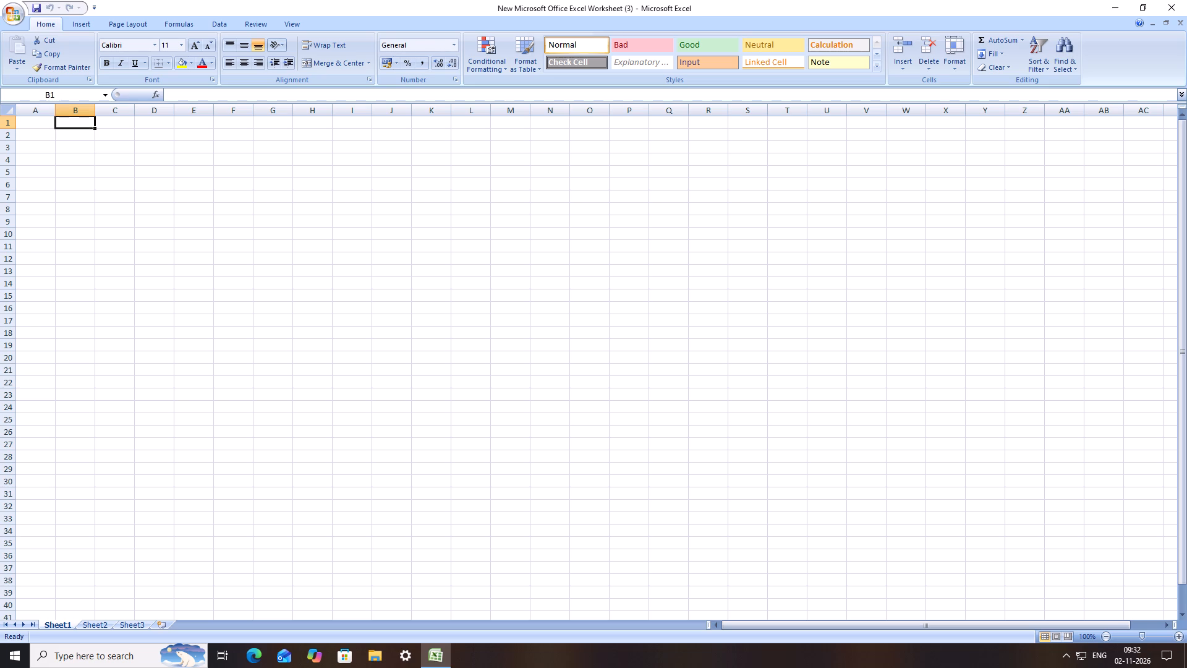
Enter the heading text NAME OF THE in capitals in cell A1 of Sheet1.
left_click(40, 120)
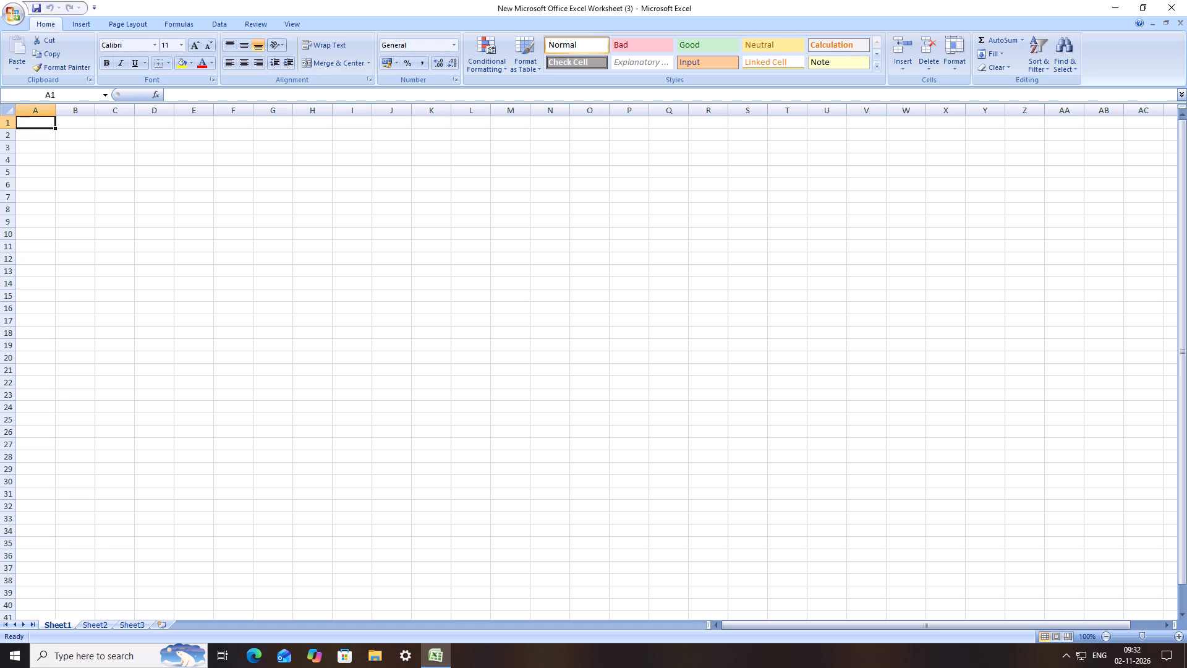
key("n")
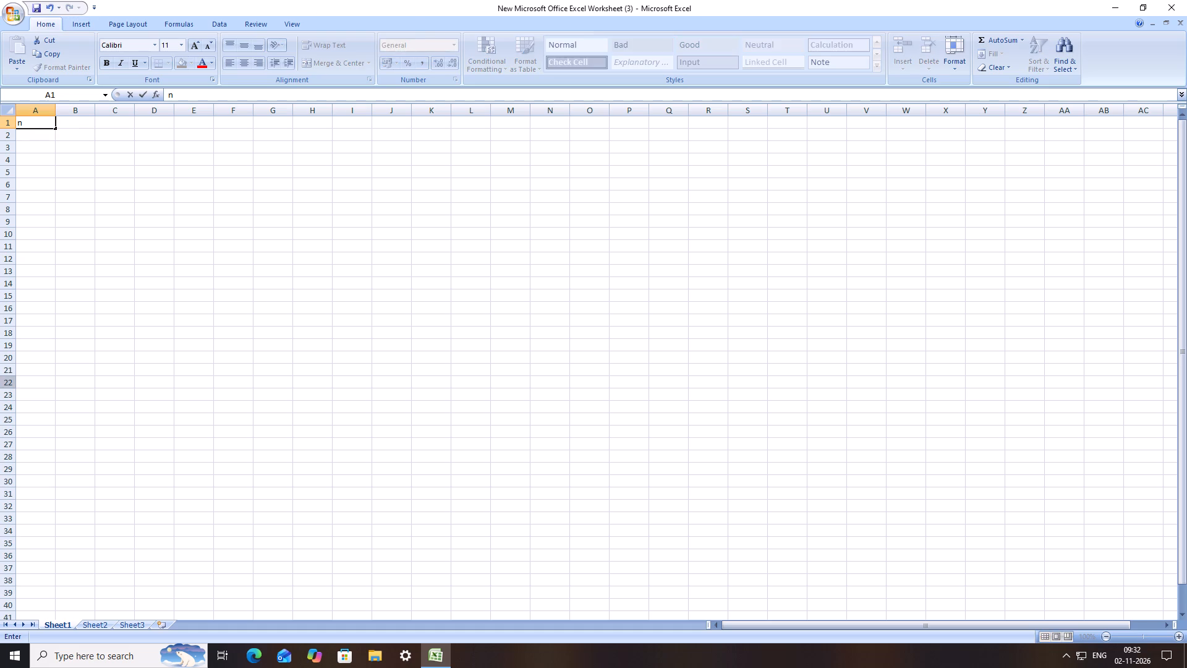
key("BackSpace")
key("n")
type("AM")
key("e")
key("space")
key("o")
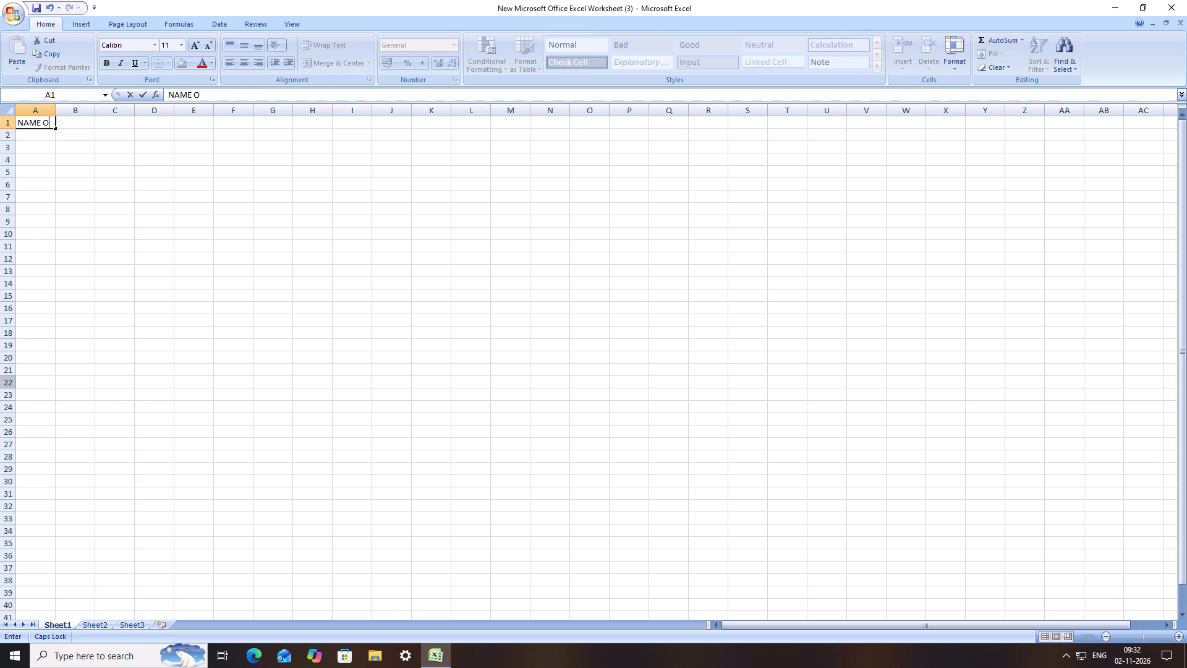
type("F")
key("space")
key("t")
type("HE")
key("Return")
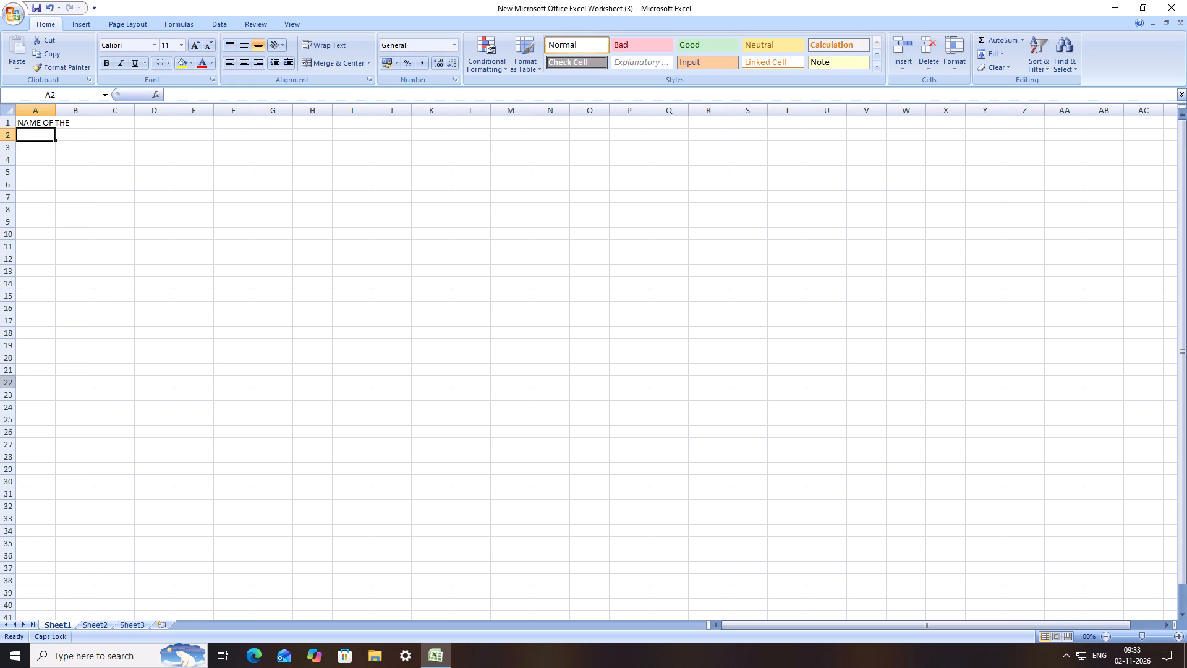
Enter STUDENTS in capitals in cell A2, indented with leading spaces beneath the NAME OF THE heading.
key("space")
key("space")
key("space")
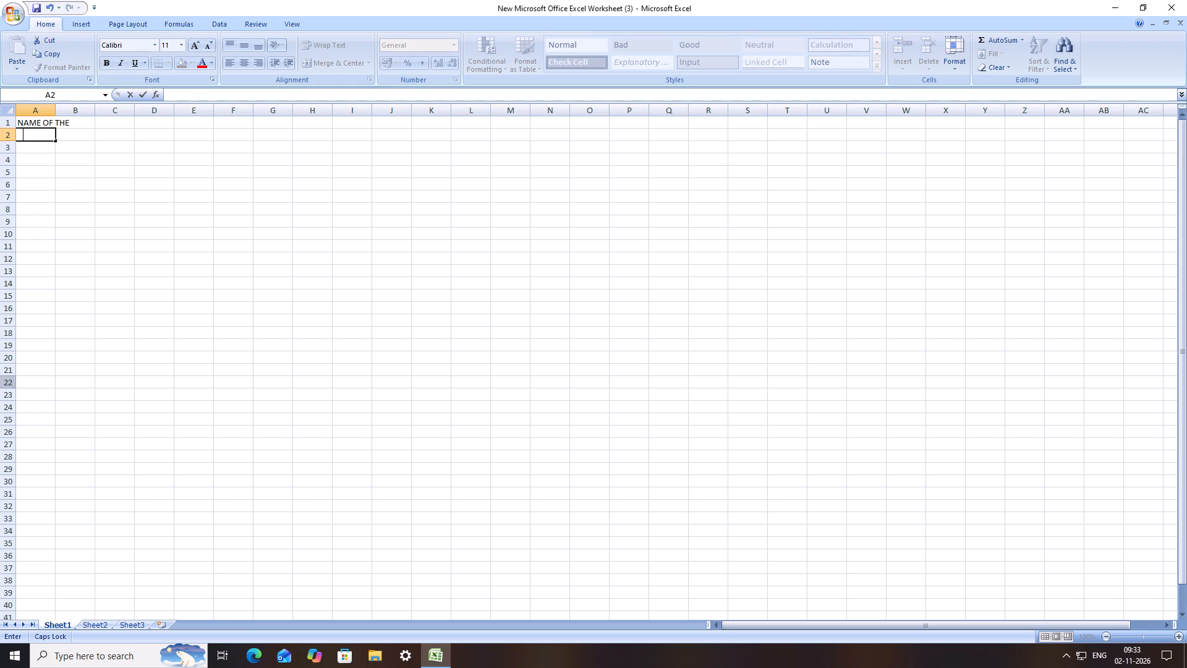
key("s")
key("BackSpace")
key("space")
key("space")
key("s")
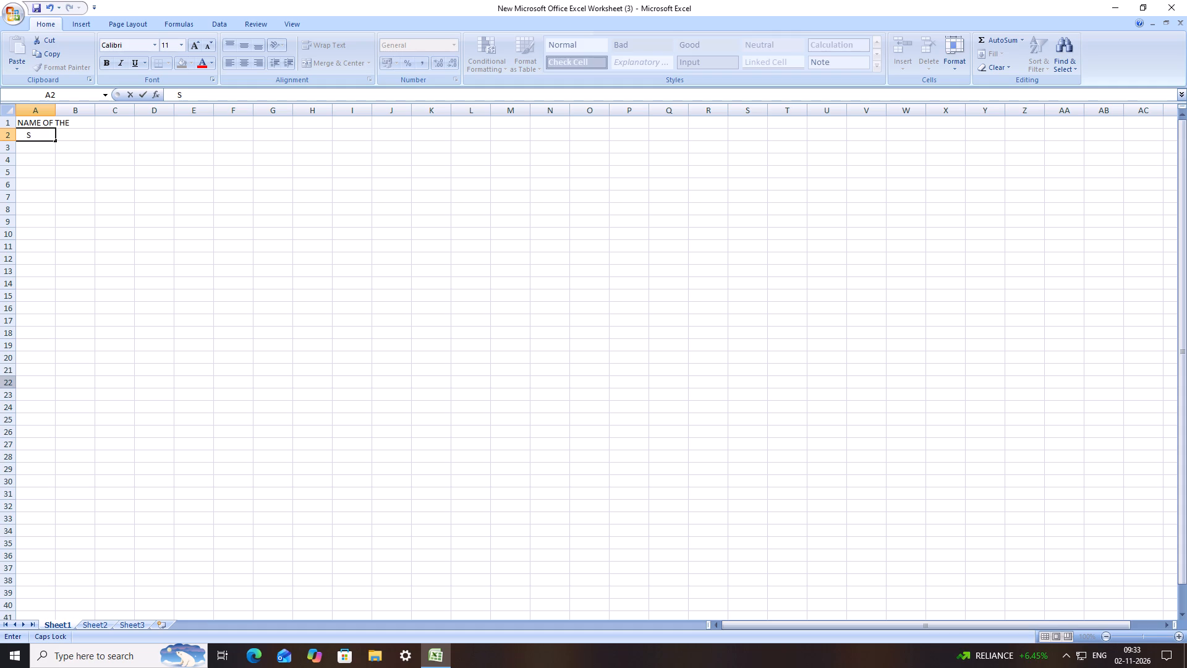
key("t")
key("u")
key("d")
type("ENTS")
Reduce the indentation before STUDENTS in cell A2 by two spaces.
left_click(23, 135)
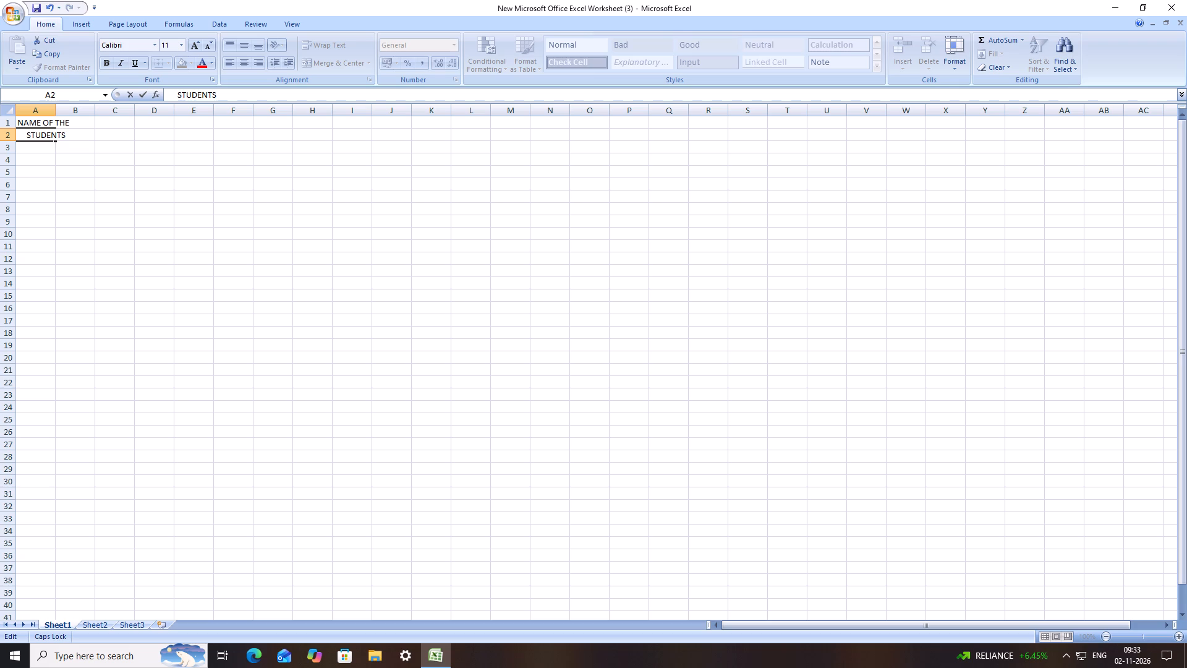
left_click(25, 139)
key("BackSpace")
key("BackSpace")
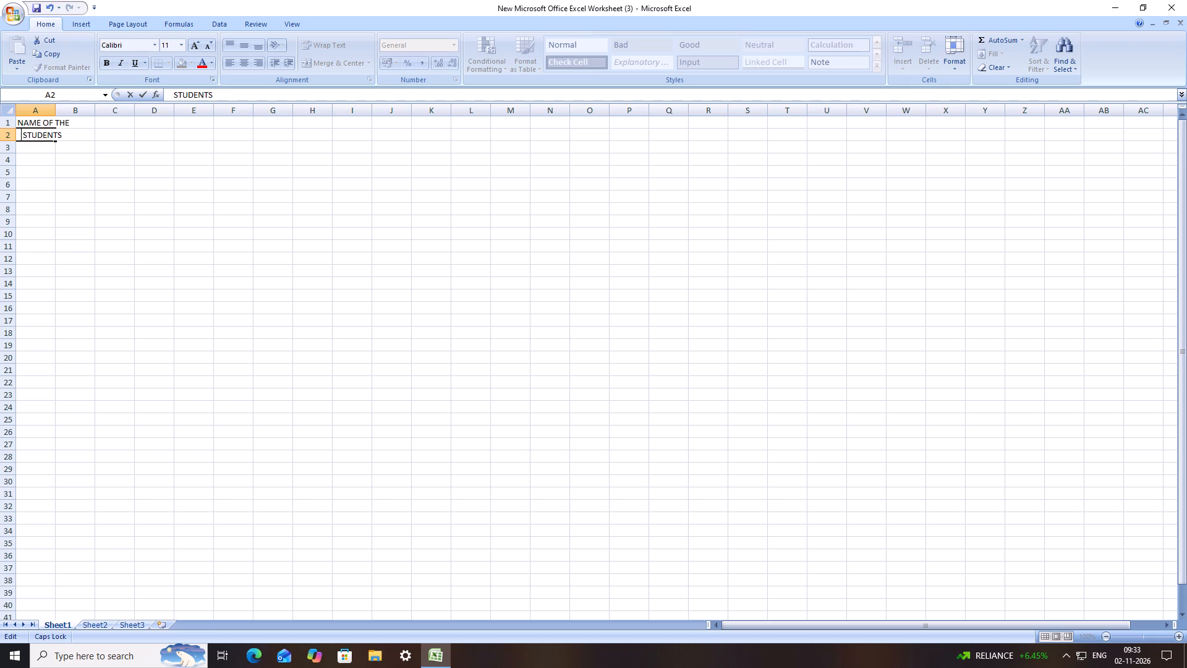
left_click(62, 136)
key("Return")
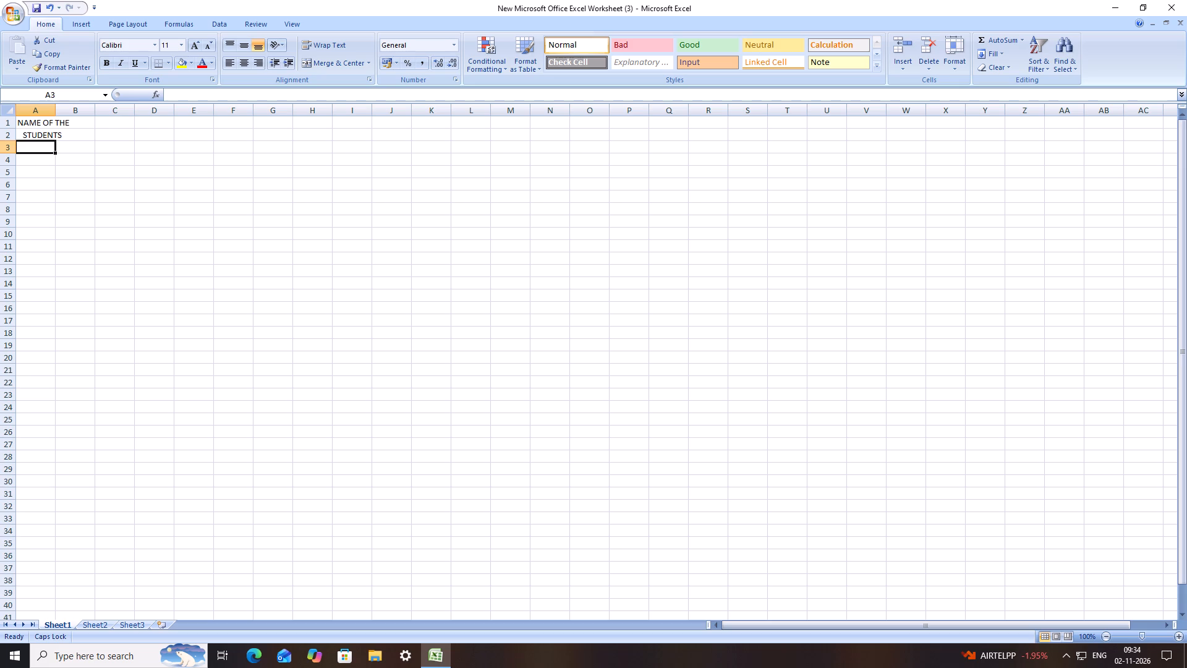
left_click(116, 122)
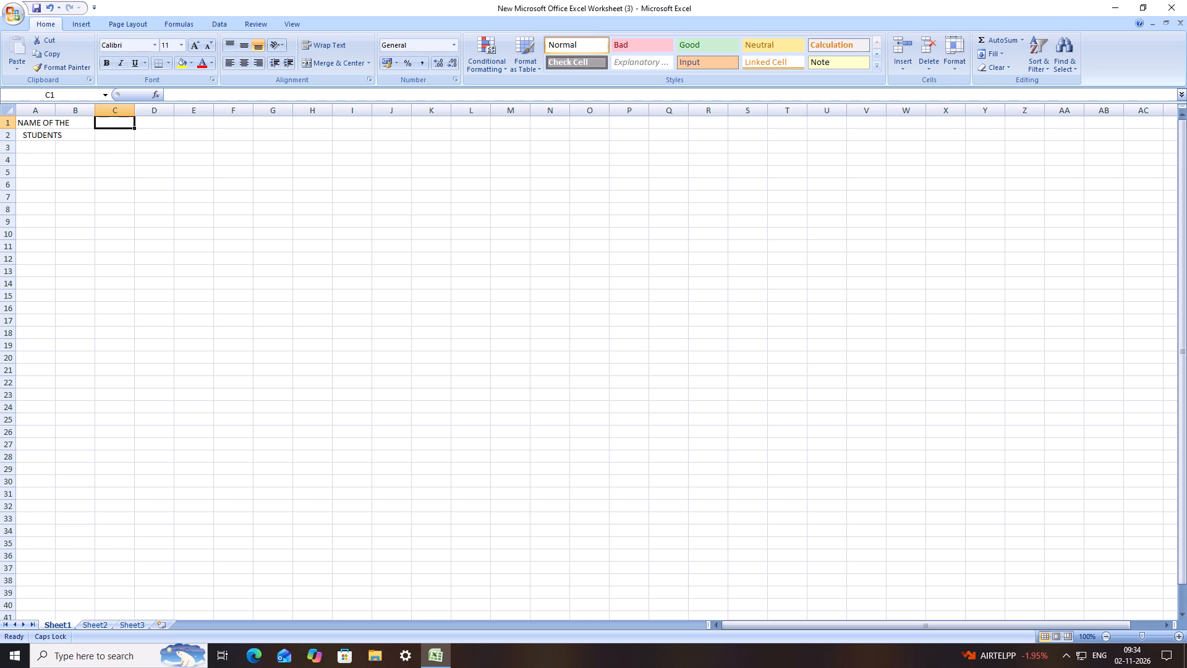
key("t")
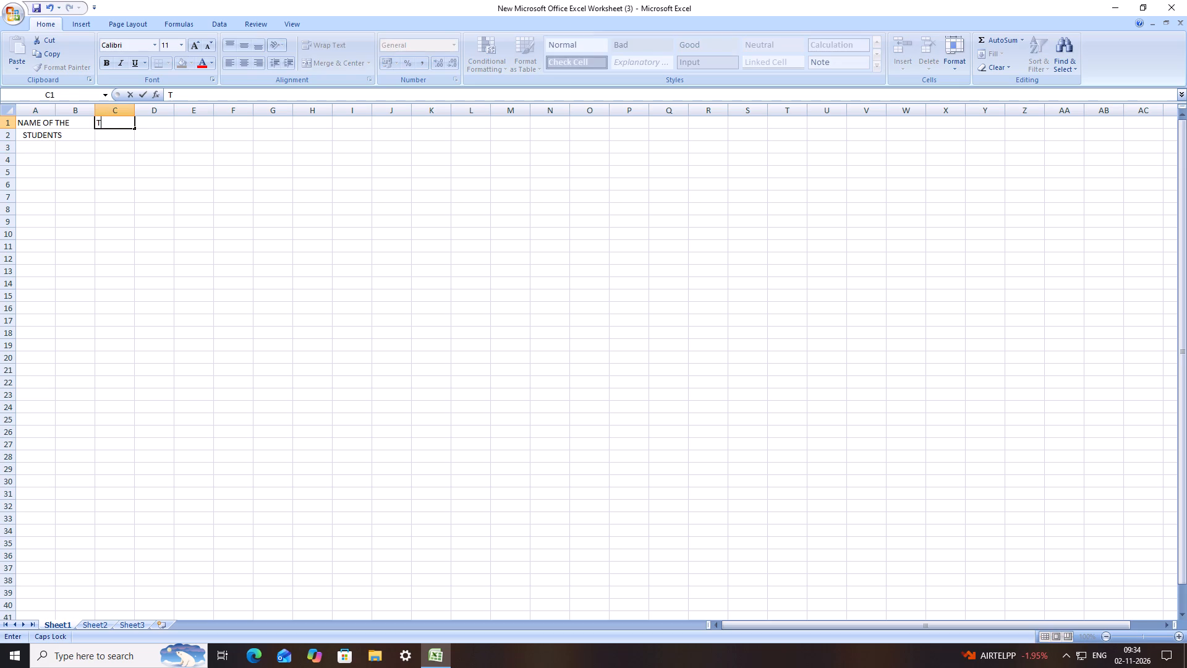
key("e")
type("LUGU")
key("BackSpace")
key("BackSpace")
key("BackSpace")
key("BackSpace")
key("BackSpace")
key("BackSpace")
Enter the subject heading TELUGU in capitals in cell D1.
left_click(148, 122)
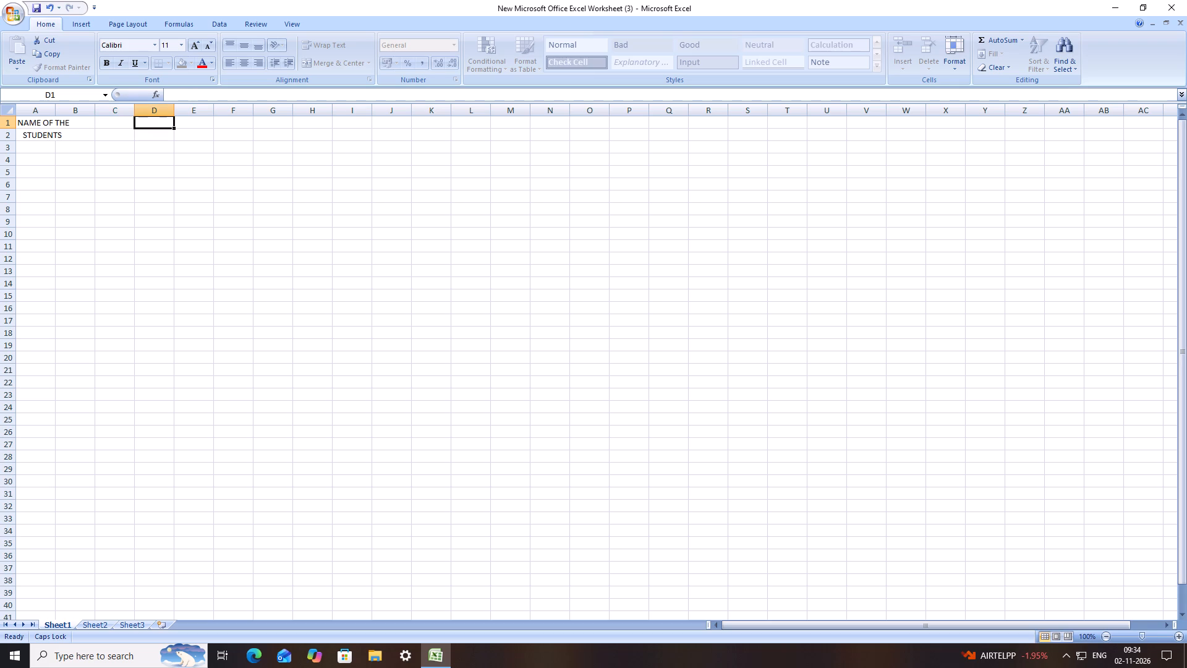
type("TE")
type("LUGU")
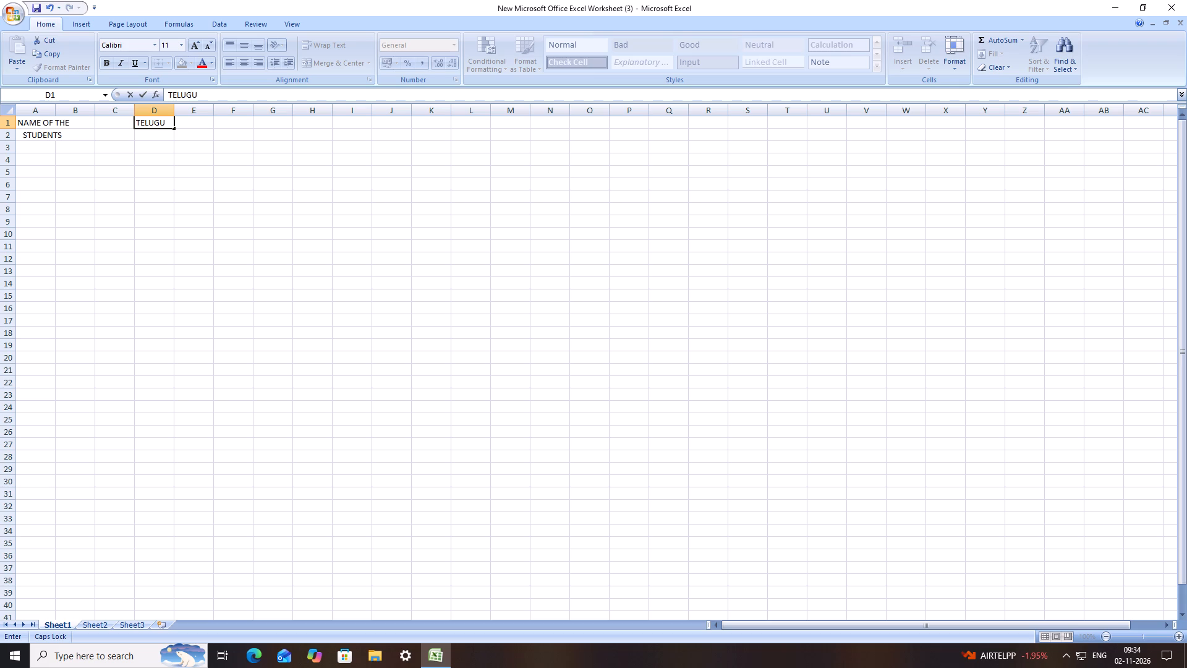
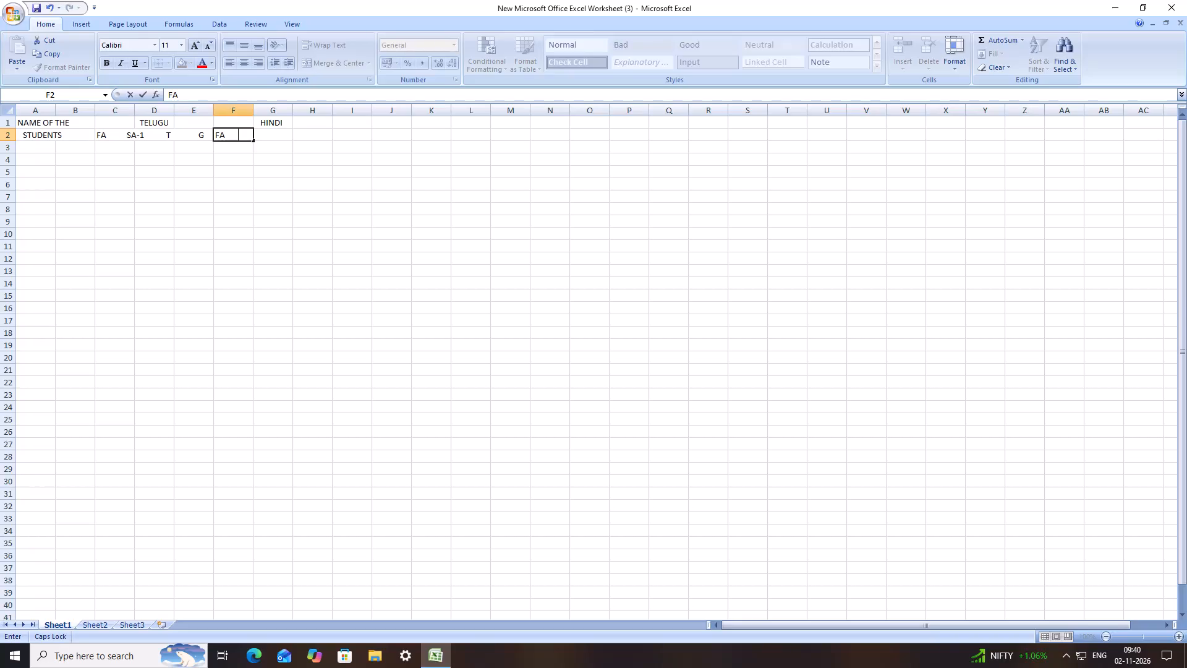
Add SA1 after FA in cell F2, separated from it by a run of spaces.
key("space")
key("space")
key("space")
key("space")
key("space")
key("space")
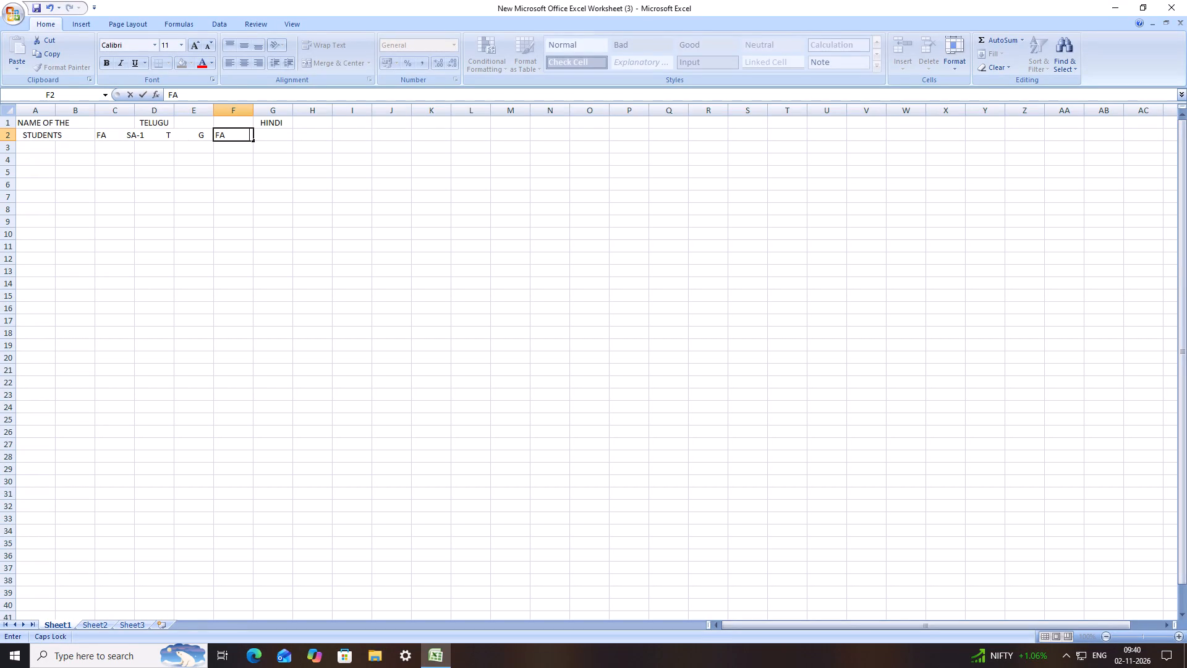
key("s")
key("a")
key("1")
Add a capital T after SA1 in cell F2, spaced out with a run of spaces.
key("space")
key("space")
key("space")
key("space")
key("space")
key("space")
key("space")
key("space")
key("space")
key("space")
key("space")
key("space")
type("T")
Add a capital G after the T in cell F2, spaced out with a run of spaces.
key("space")
key("space")
key("space")
key("space")
key("space")
key("space")
key("space")
key("space")
key("space")
key("space")
key("space")
key("space")
key("space")
type("G")
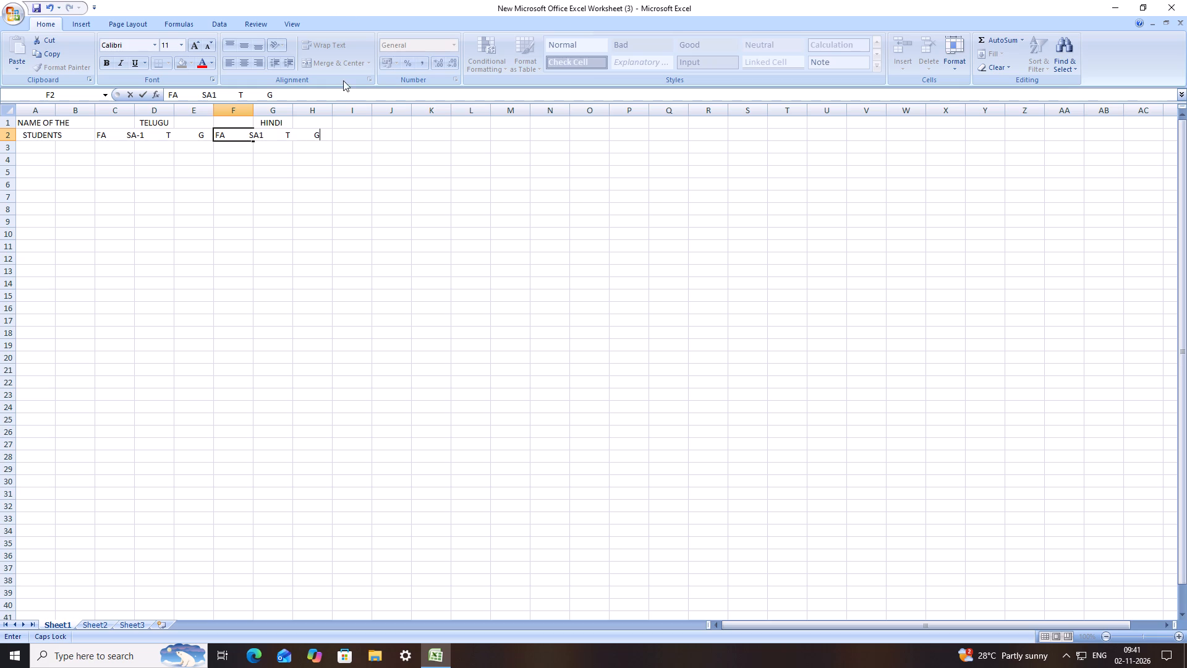
Enter the subject heading ENGLISH in capitals in cell J1, with one leading space.
left_click(392, 122)
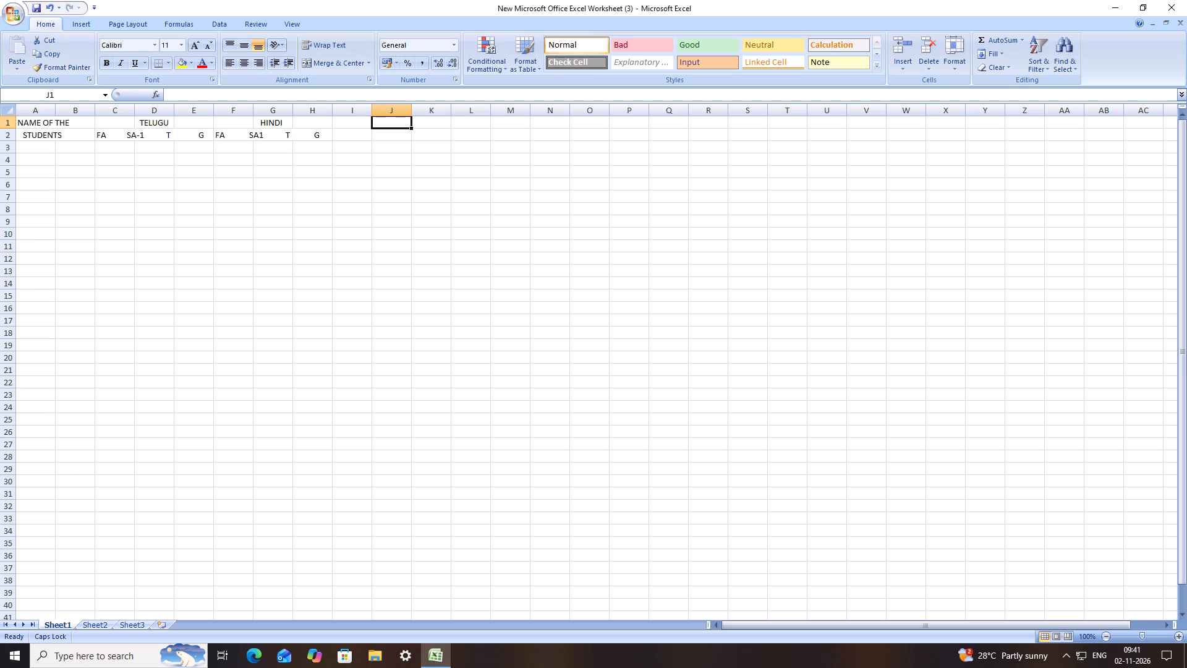
key("space")
key("space")
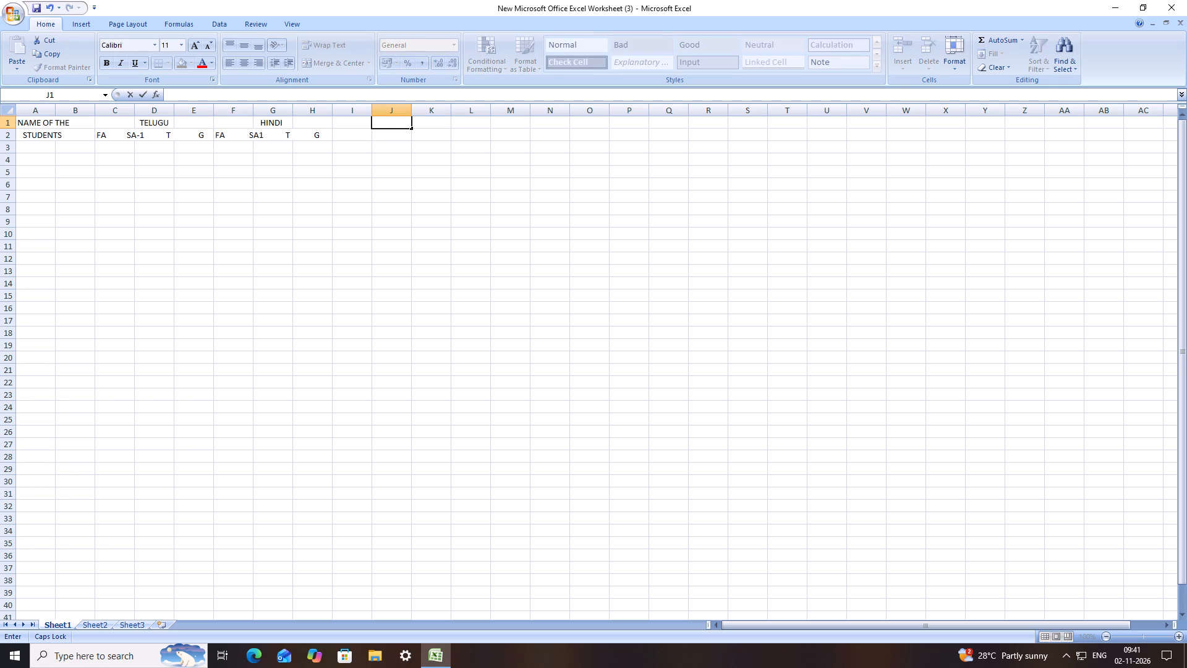
key("BackSpace")
key("e")
key("n")
key("g")
type("LIS")
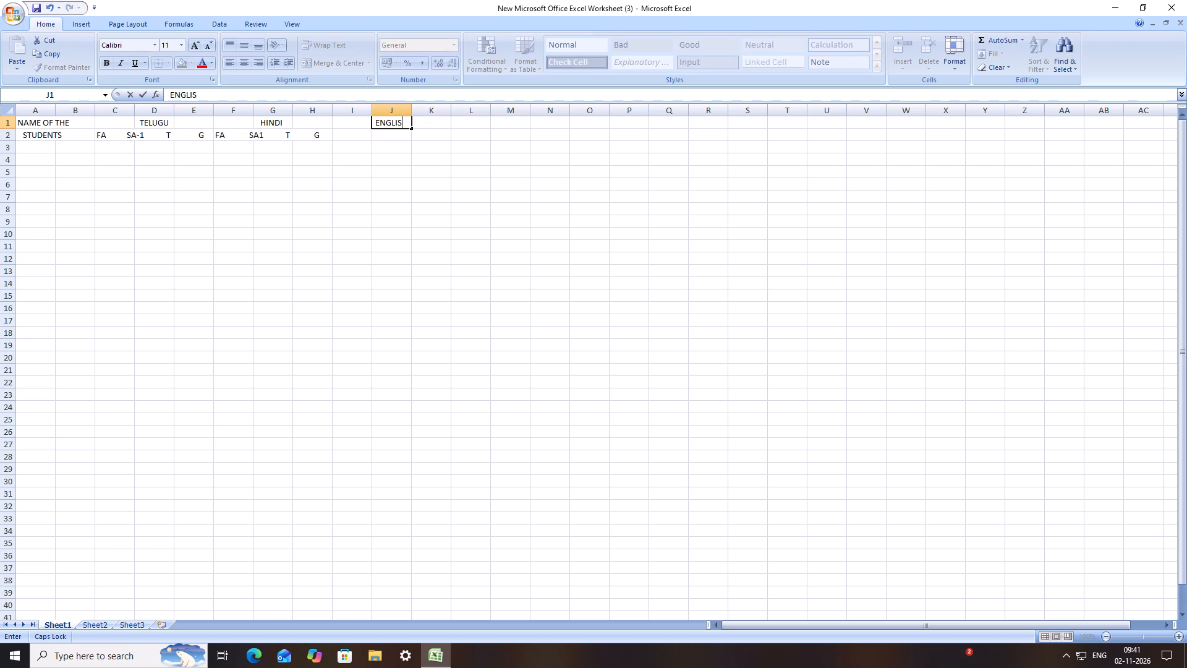
key("h")
left_click_drag(42, 667, 61, 653)
left_click(174, 254)
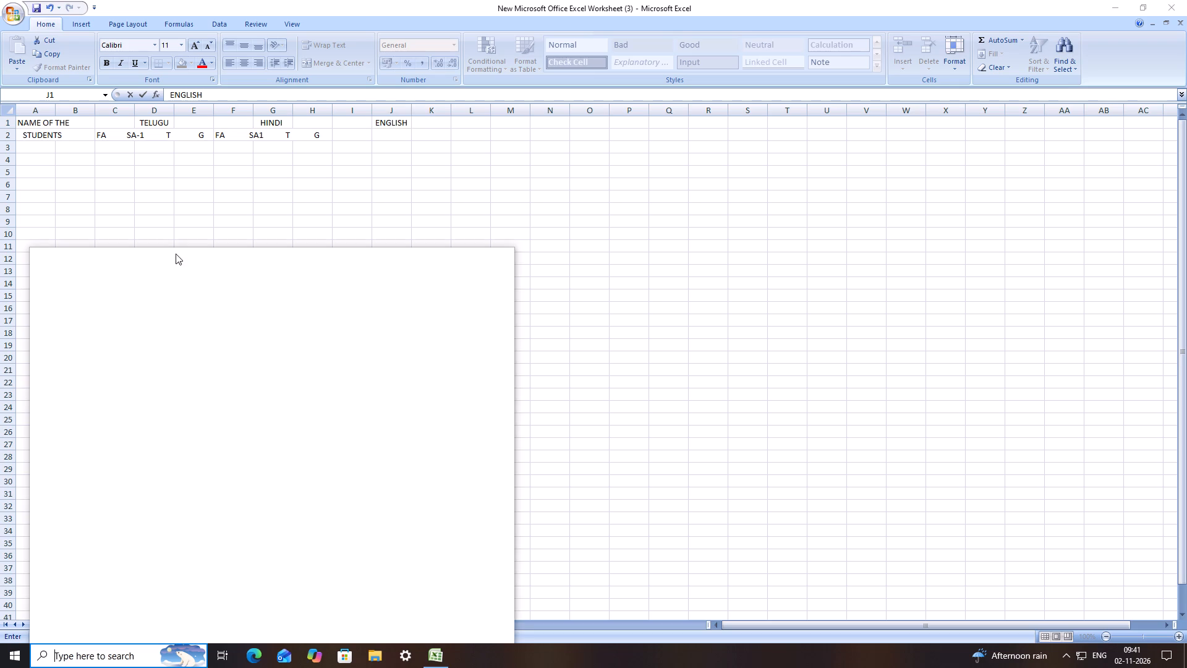
left_click(282, 155)
left_click(448, 155)
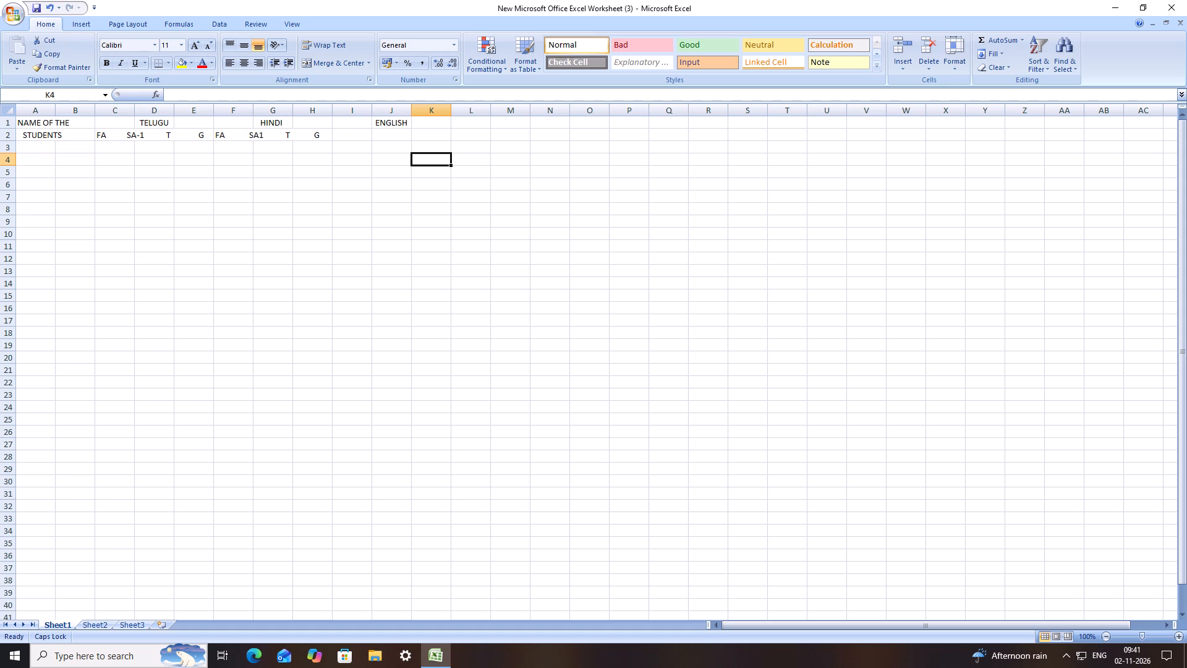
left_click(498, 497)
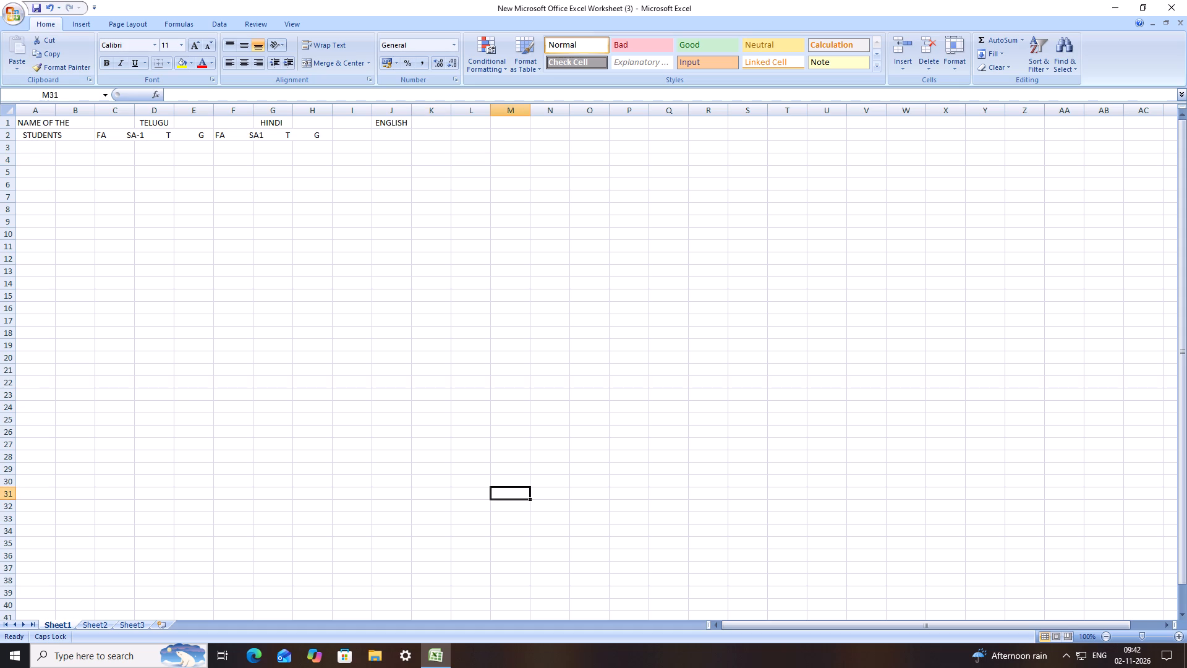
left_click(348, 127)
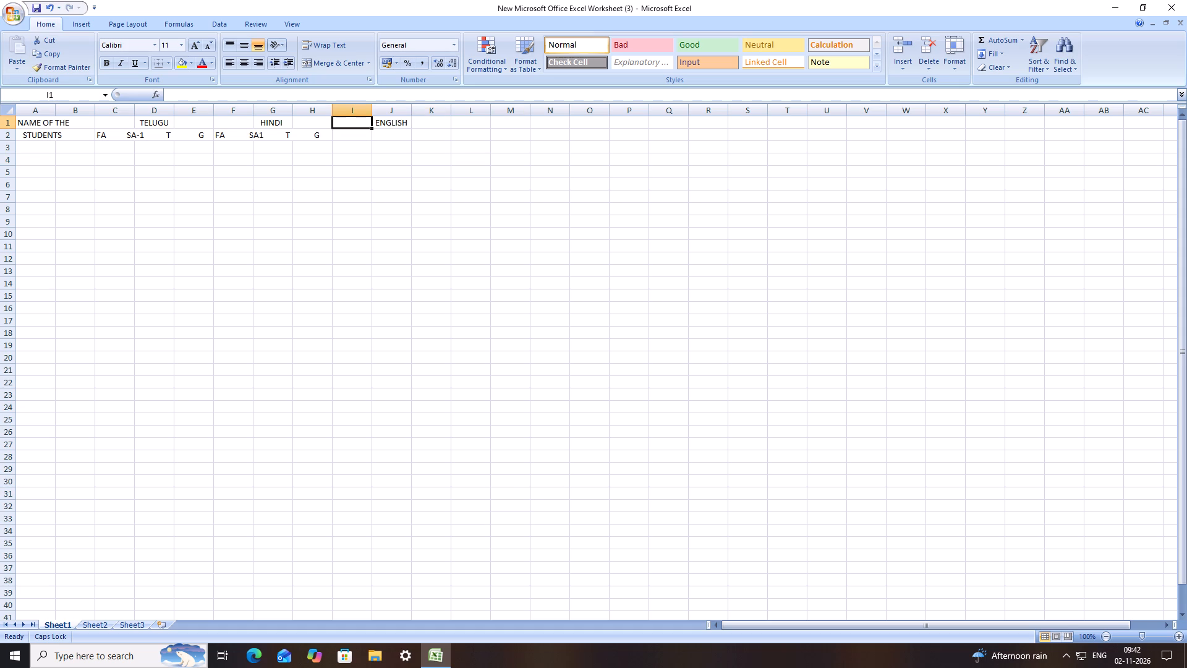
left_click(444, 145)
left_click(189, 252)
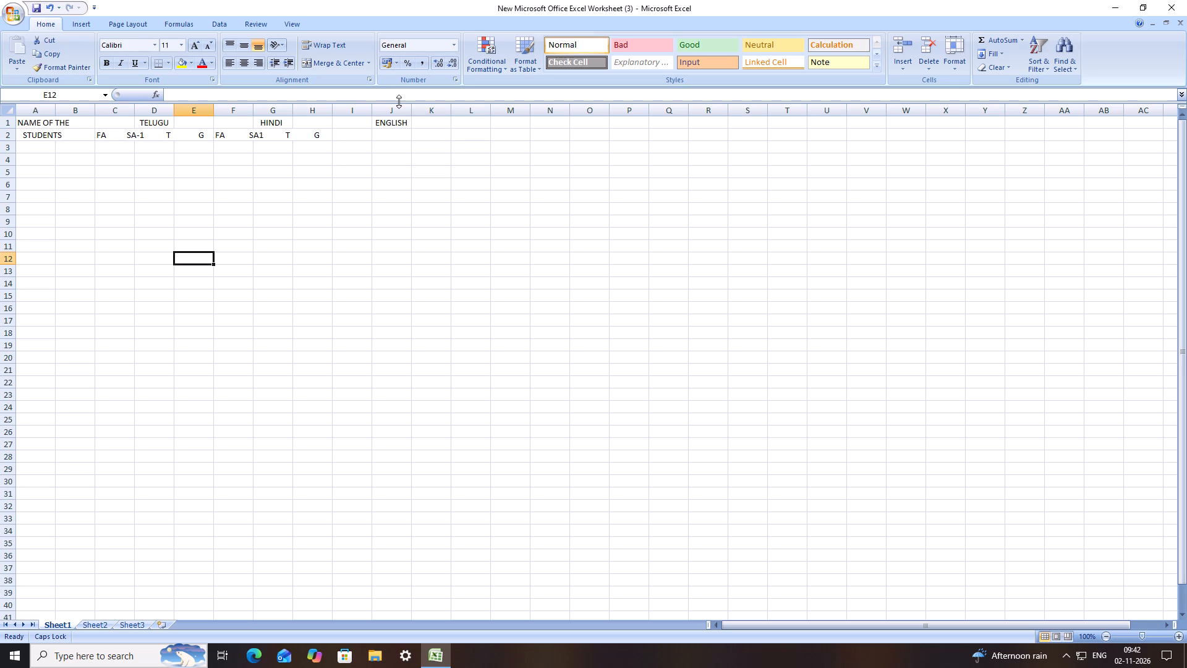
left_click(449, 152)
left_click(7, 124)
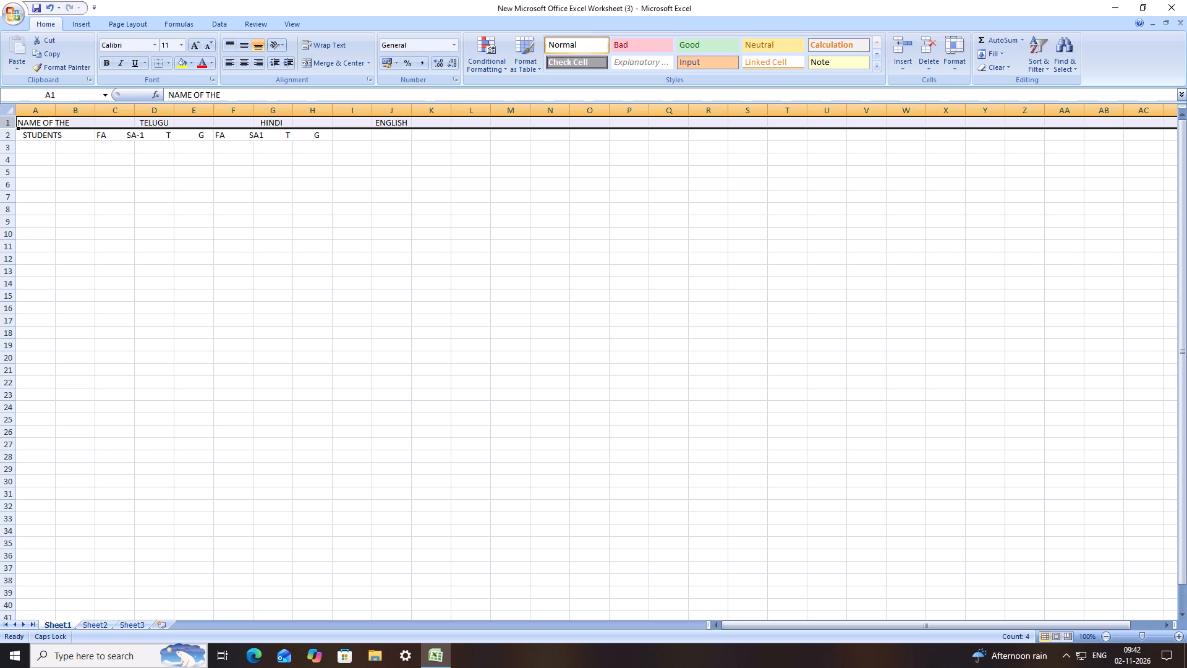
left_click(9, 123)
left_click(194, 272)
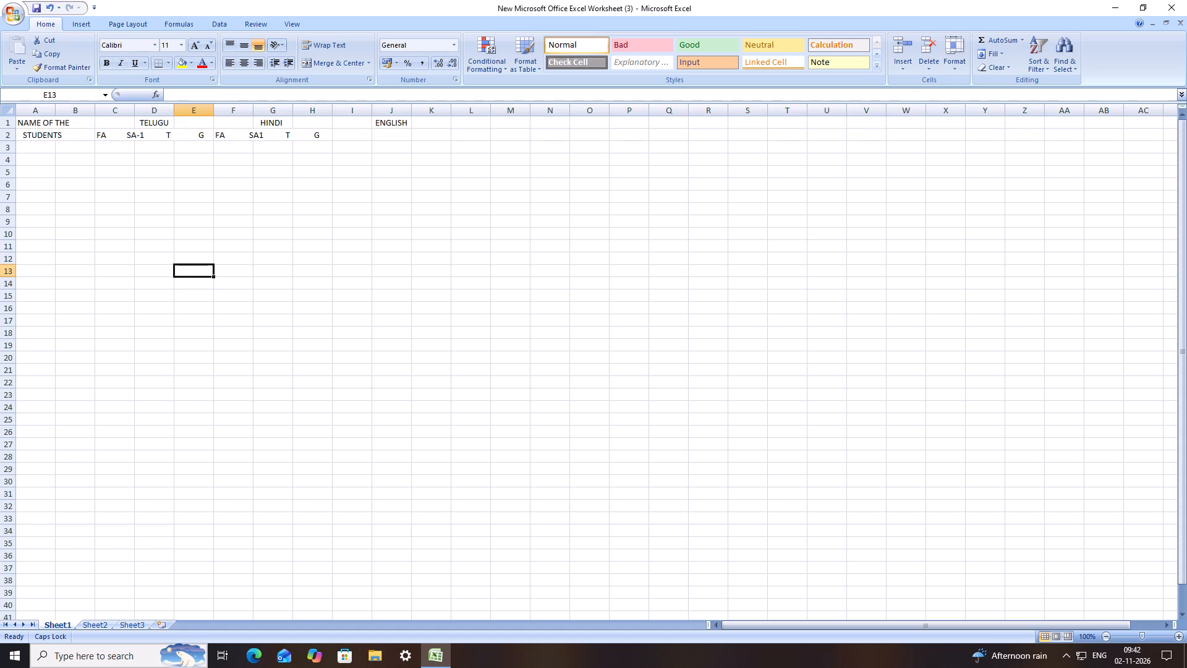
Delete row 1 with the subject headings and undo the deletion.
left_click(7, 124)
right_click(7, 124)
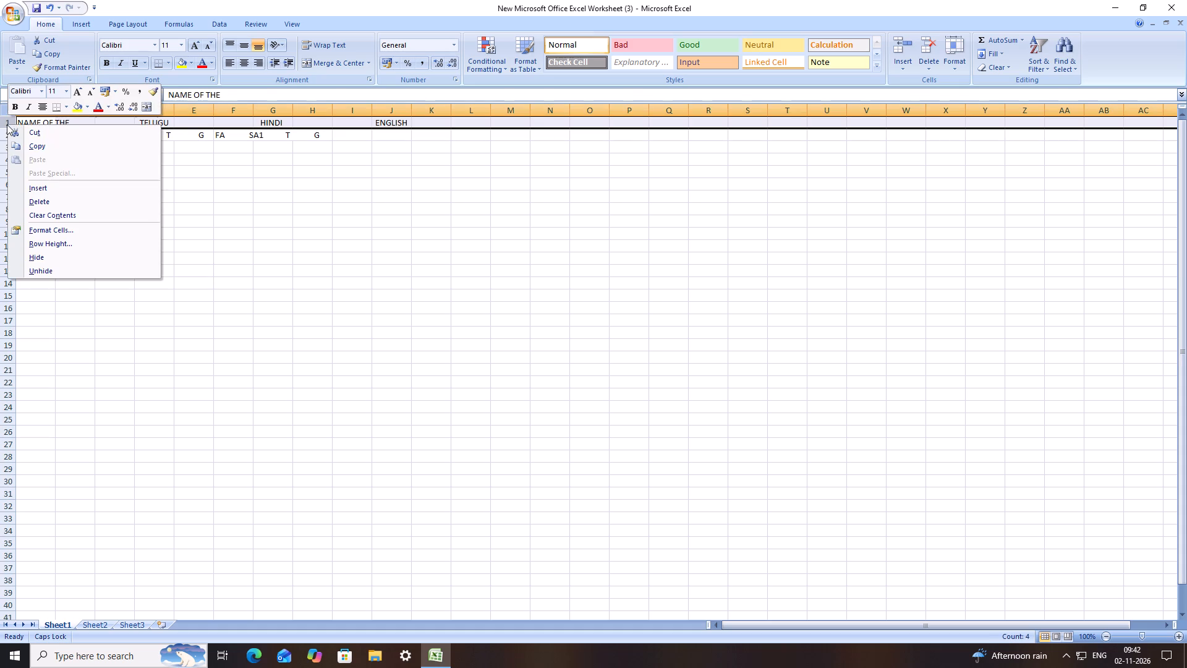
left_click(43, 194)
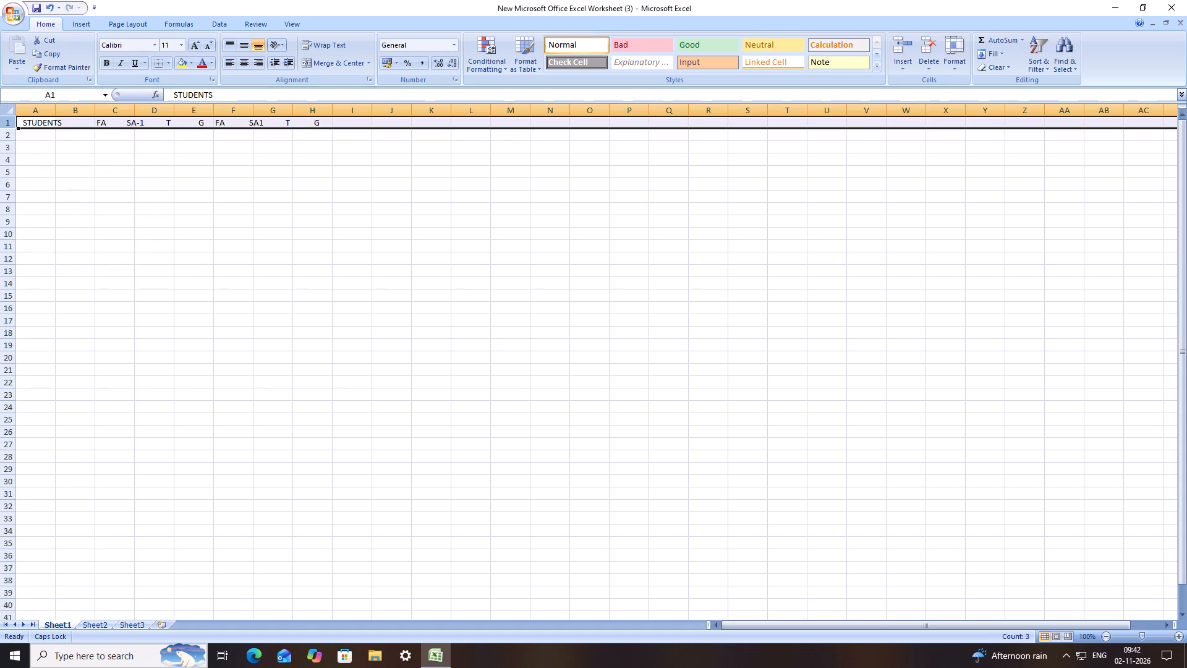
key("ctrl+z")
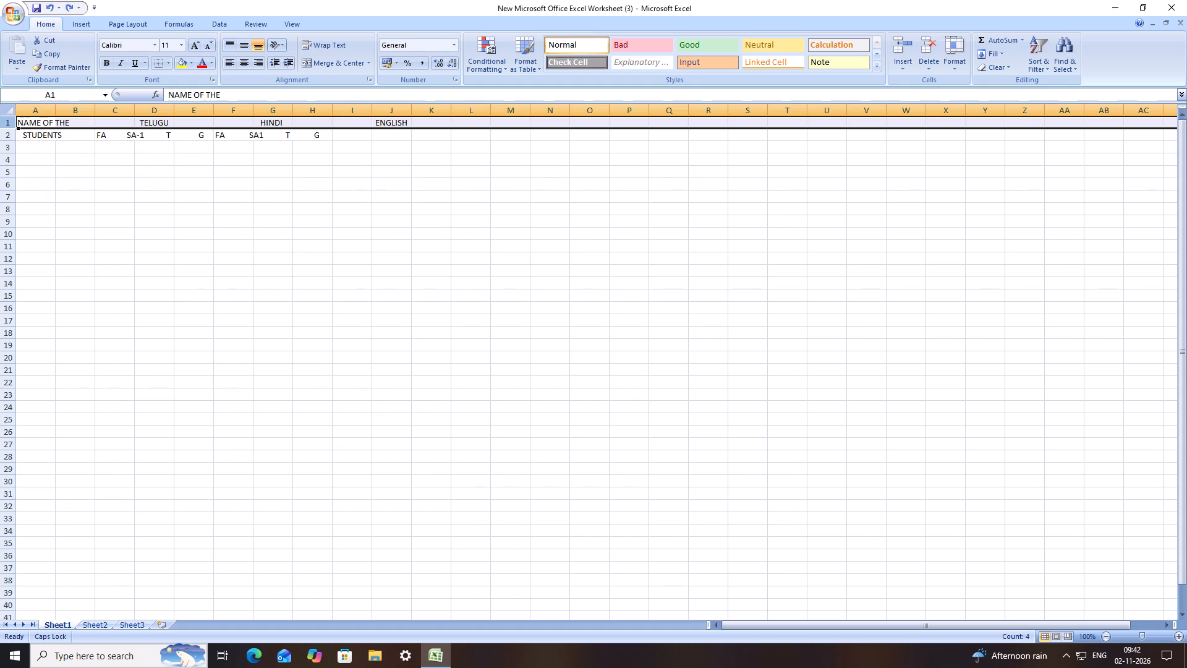
Insert three blank rows at the top of the sheet, above the NAME OF THE heading row.
right_click(8, 121)
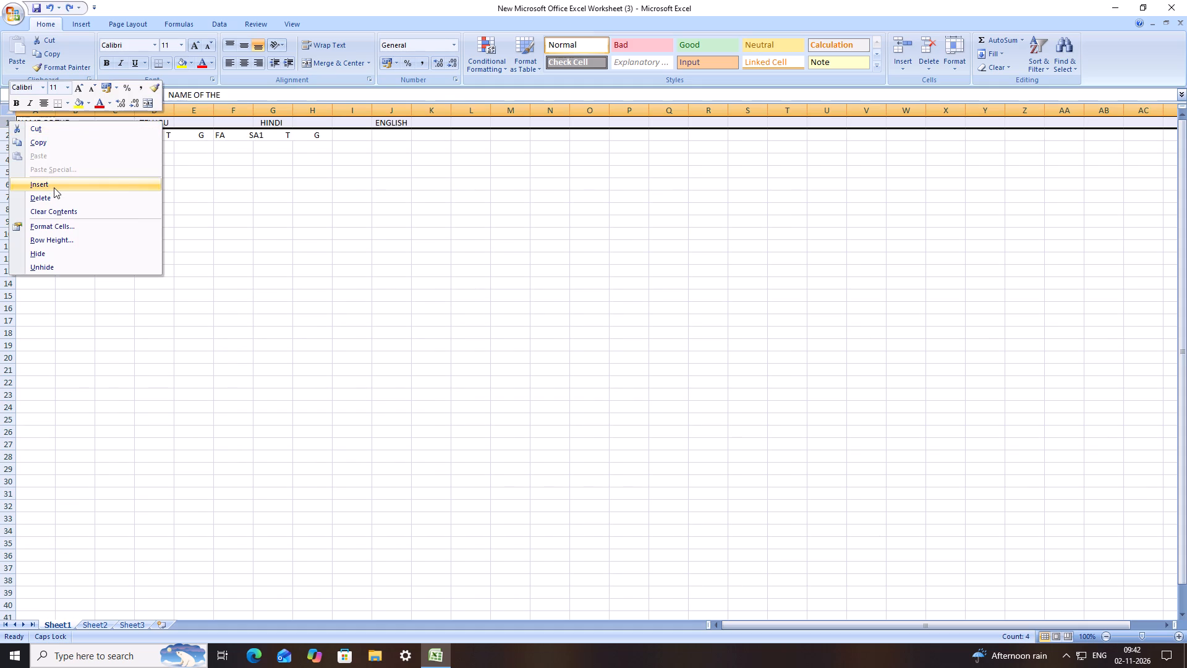
left_click(54, 187)
left_click(268, 152)
left_click_drag(32, 127, 505, 123)
left_click(501, 242)
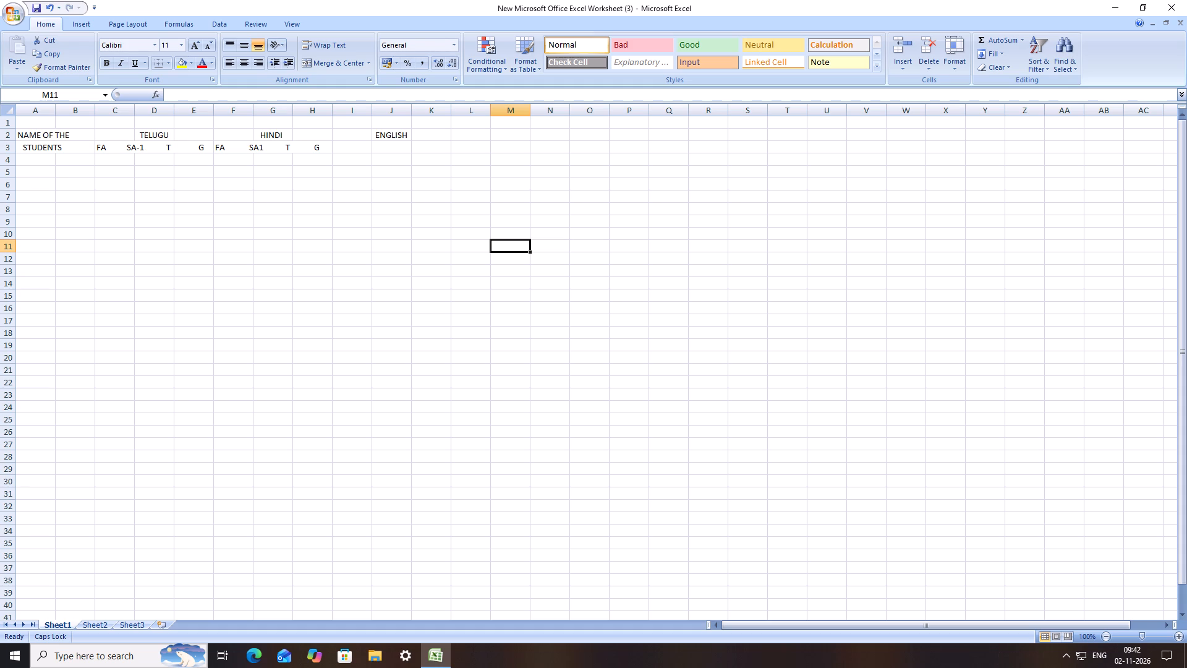
left_click(299, 244)
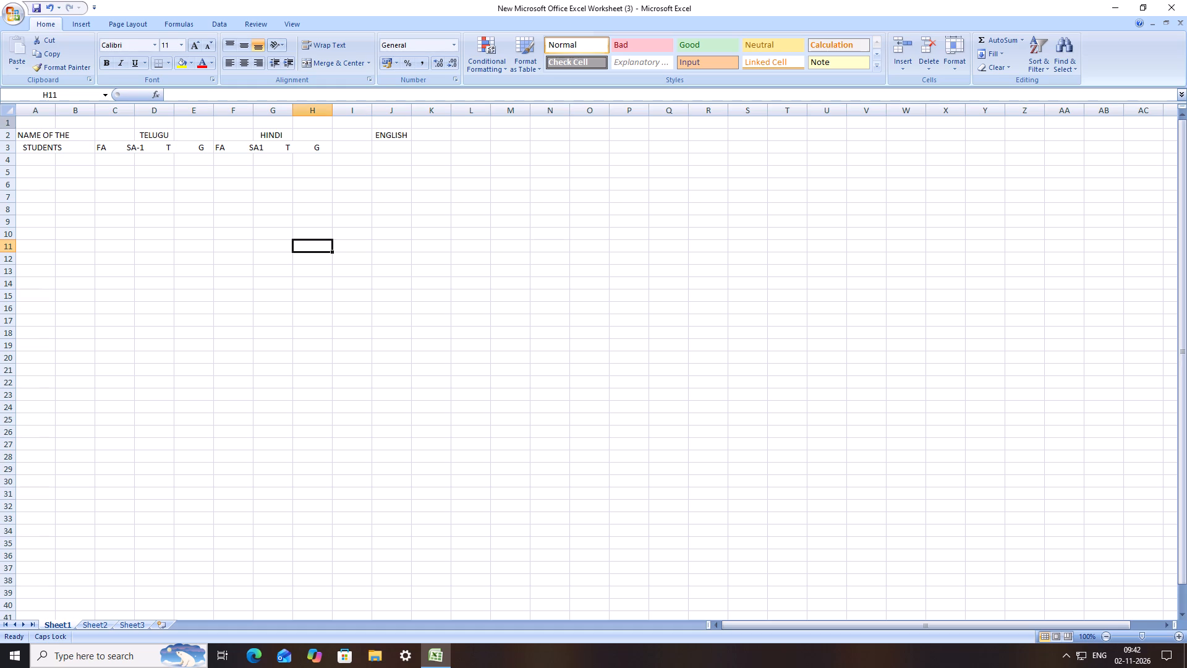
left_click(11, 122)
right_click(11, 120)
left_click(51, 181)
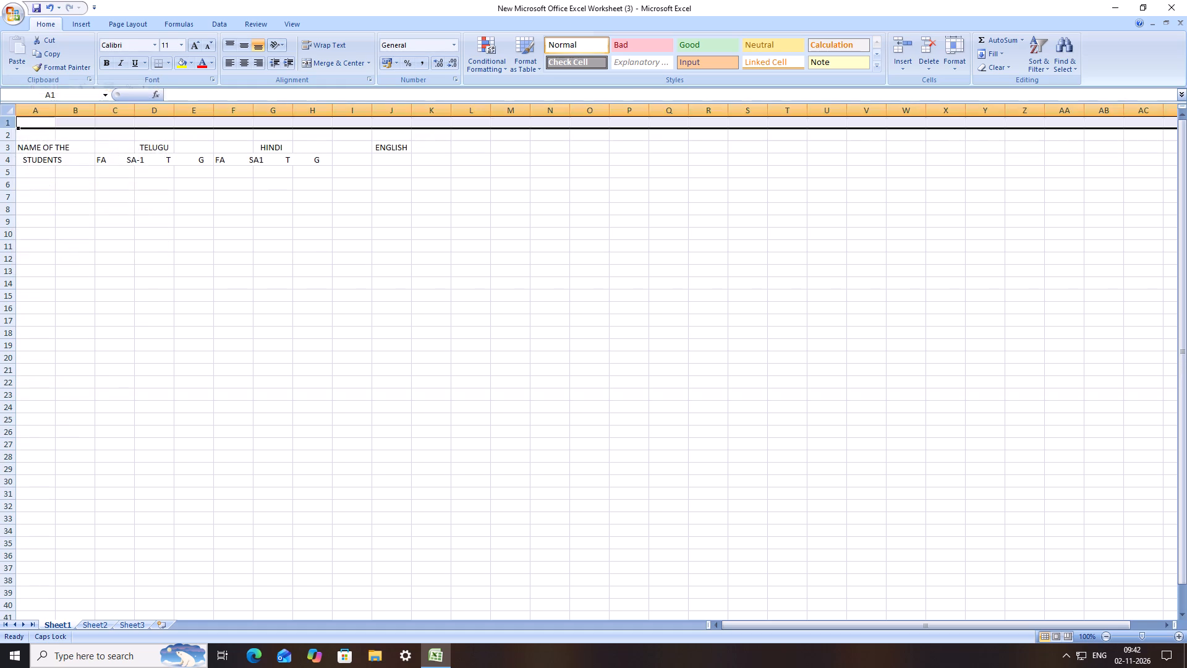
left_click(172, 153)
left_click(5, 119)
right_click(5, 118)
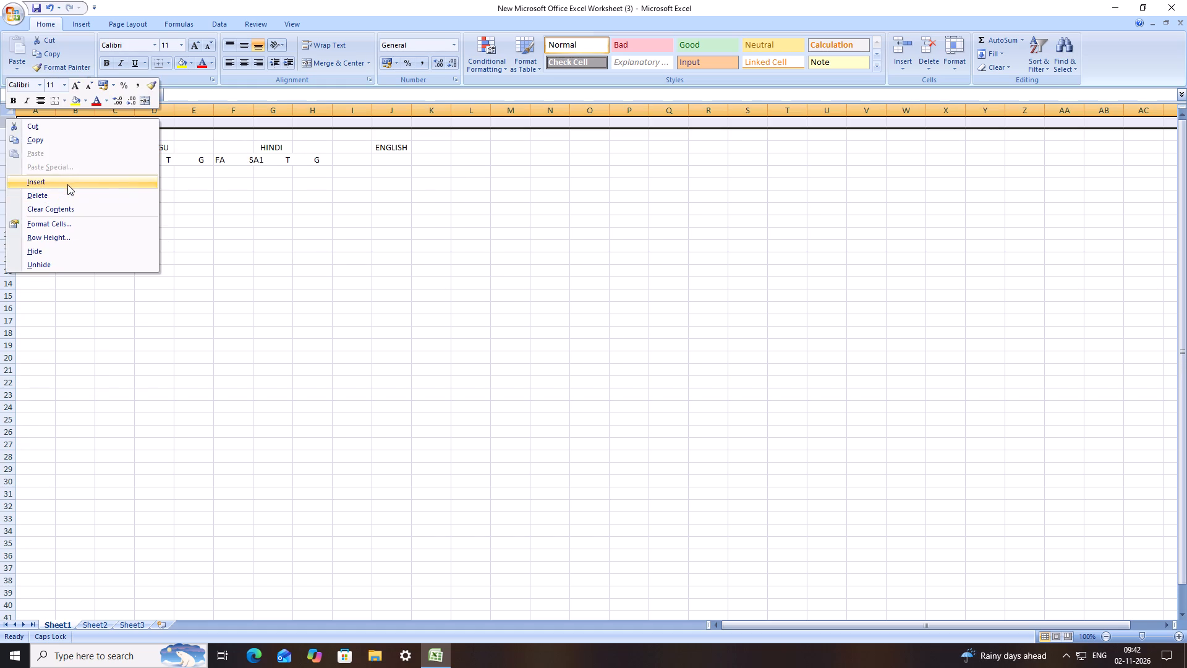
left_click(67, 184)
left_click(394, 294)
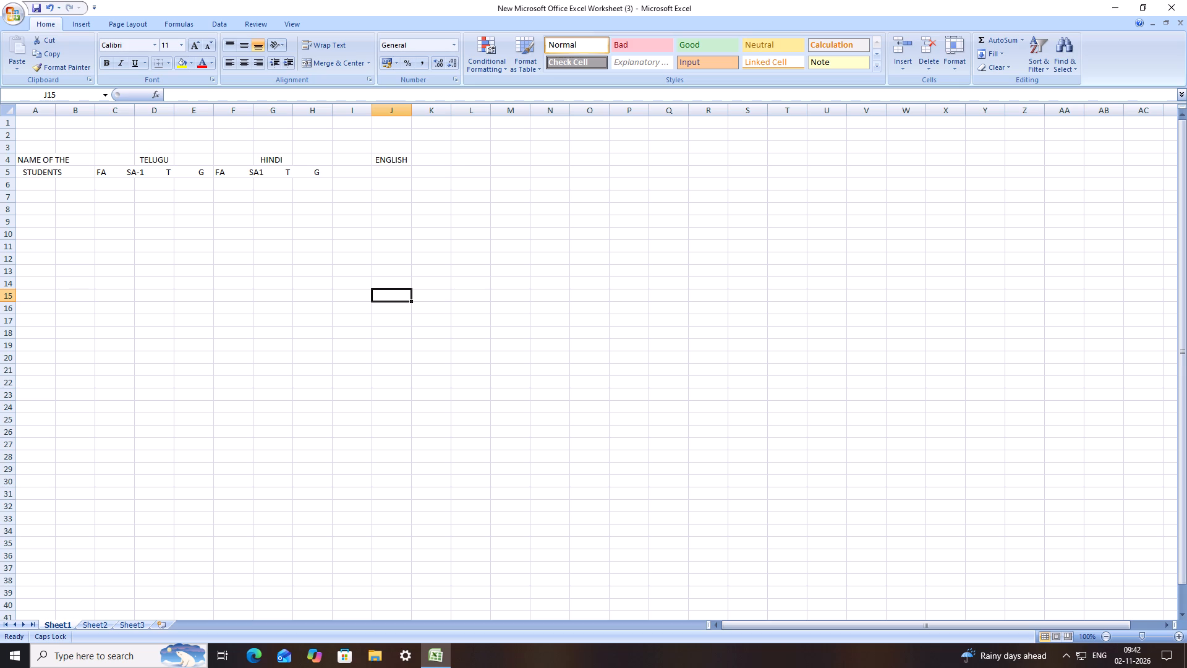
left_click(409, 608)
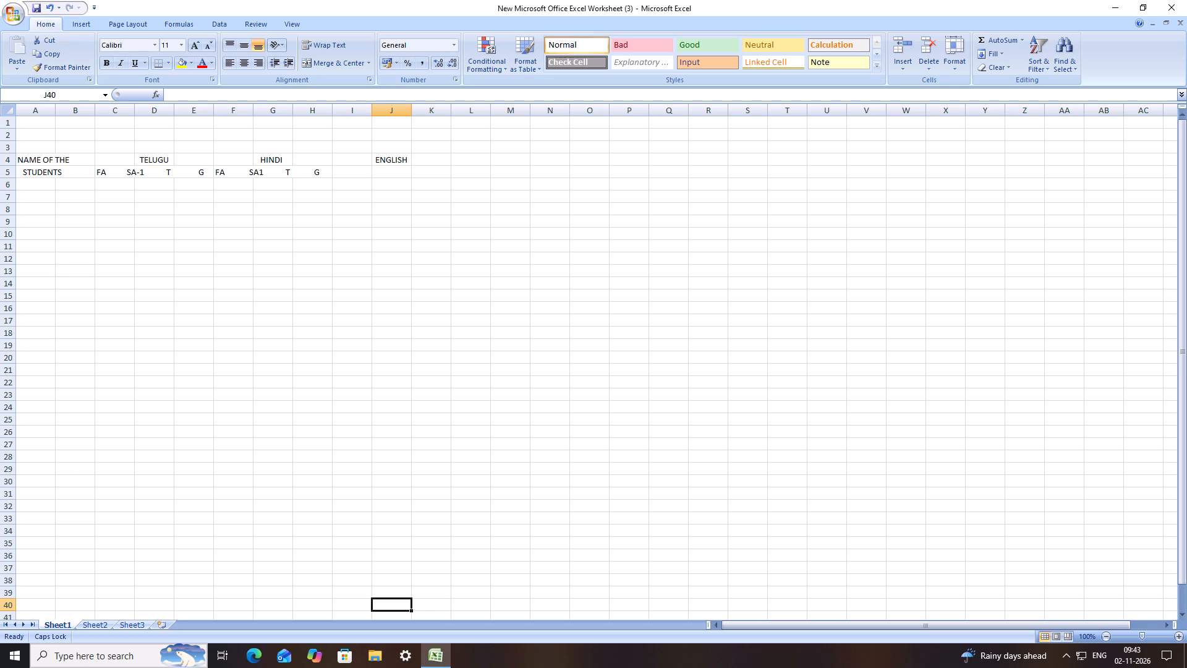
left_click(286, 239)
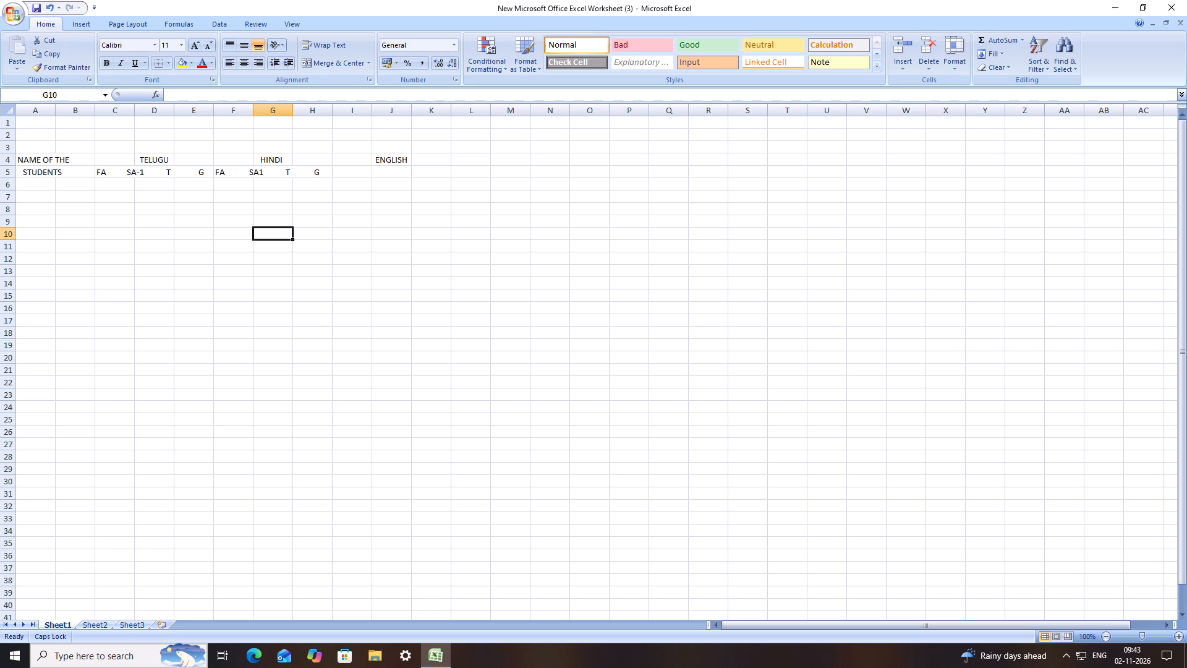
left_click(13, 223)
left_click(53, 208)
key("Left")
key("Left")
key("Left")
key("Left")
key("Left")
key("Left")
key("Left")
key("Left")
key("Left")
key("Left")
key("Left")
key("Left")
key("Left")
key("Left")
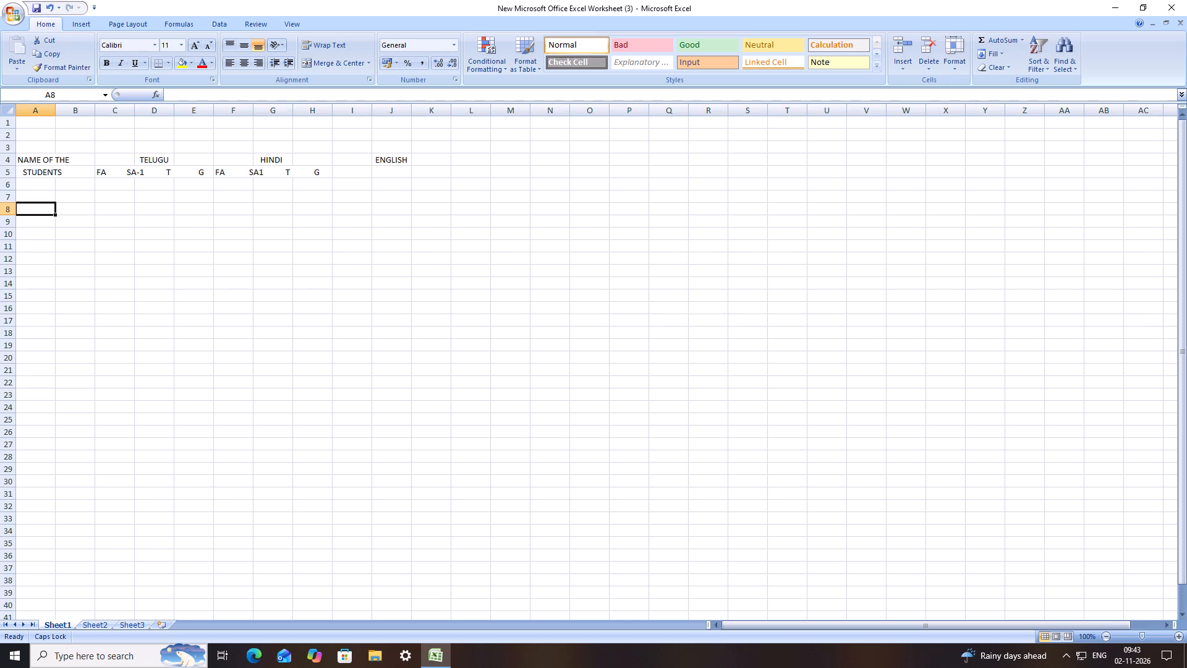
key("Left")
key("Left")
Insert a blank column before column A, ahead of the NAME OF THE STUDENTS column.
left_click(87, 267)
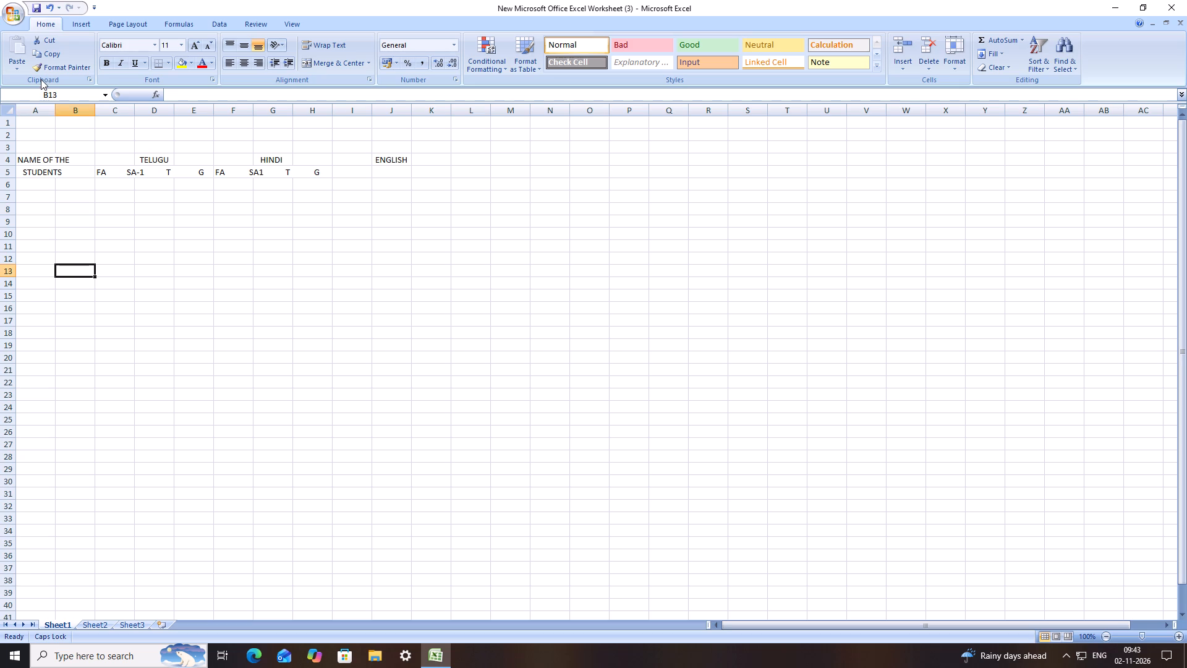
left_click(30, 109)
right_click(30, 109)
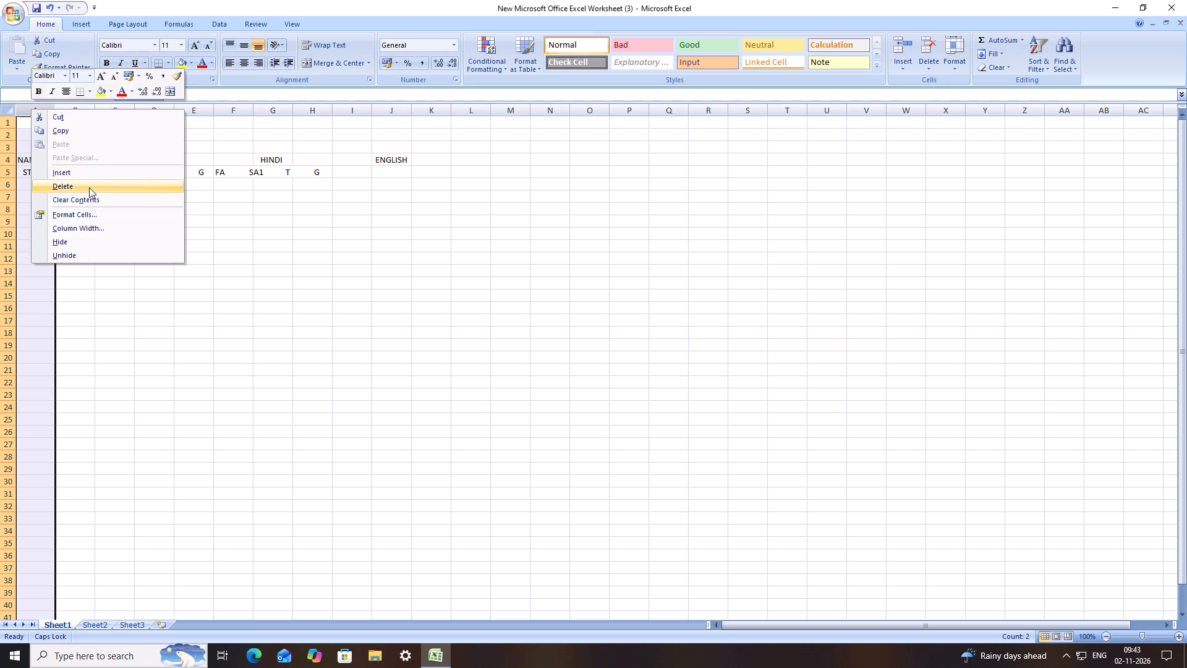
left_click_drag(88, 179, 94, 168)
left_click(145, 252)
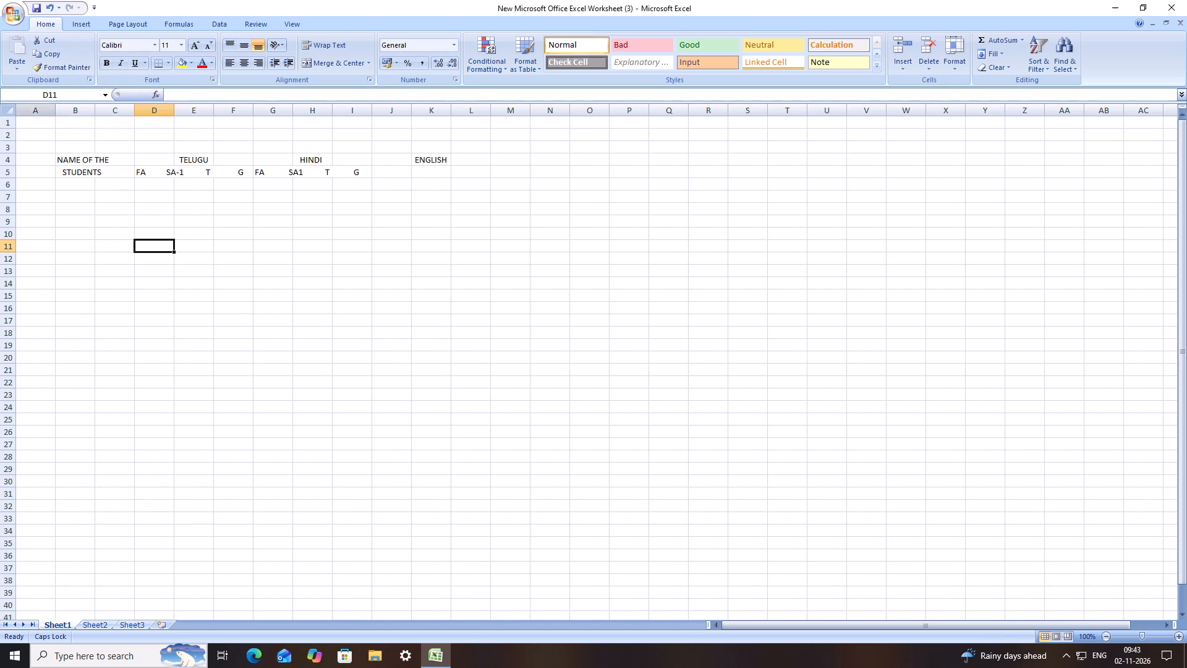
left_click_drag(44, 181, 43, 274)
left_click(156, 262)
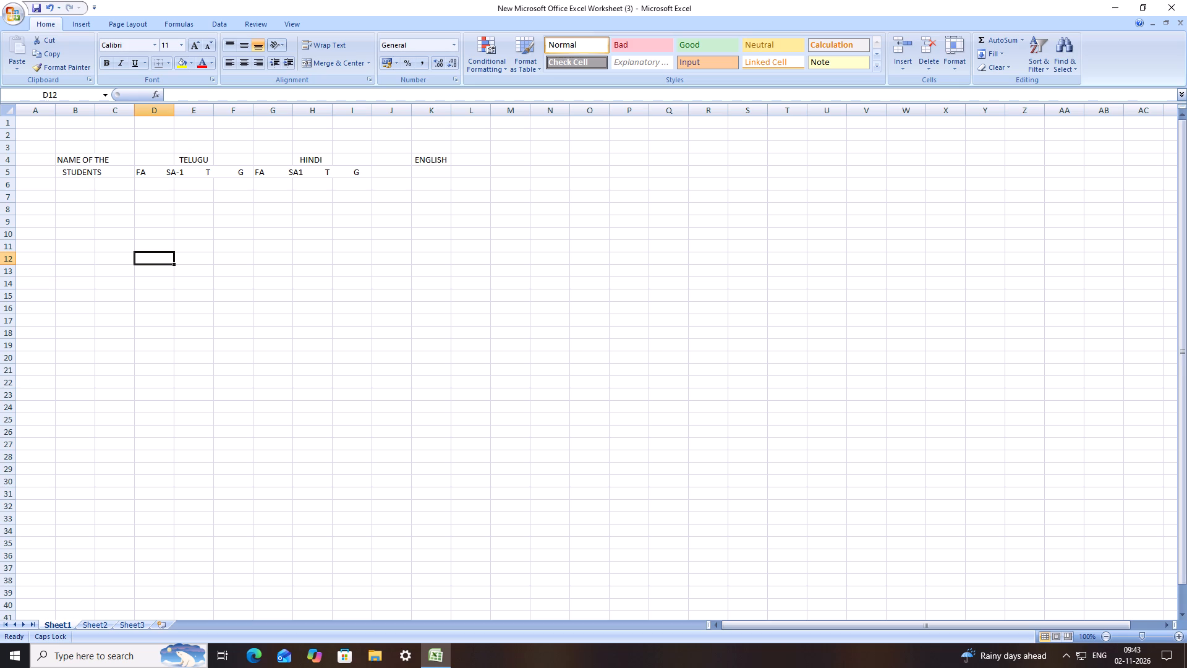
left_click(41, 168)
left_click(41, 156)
Merge and center the cells of row 1 from A1 to AE1.
left_click(31, 196)
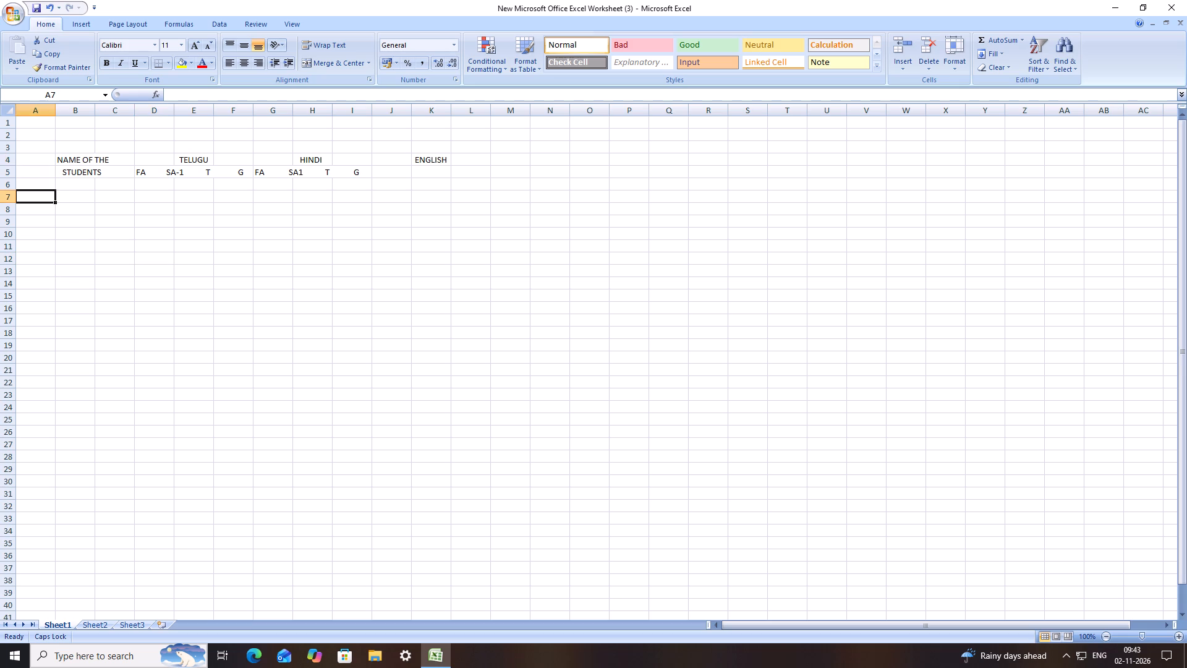
key("Right")
key("Right")
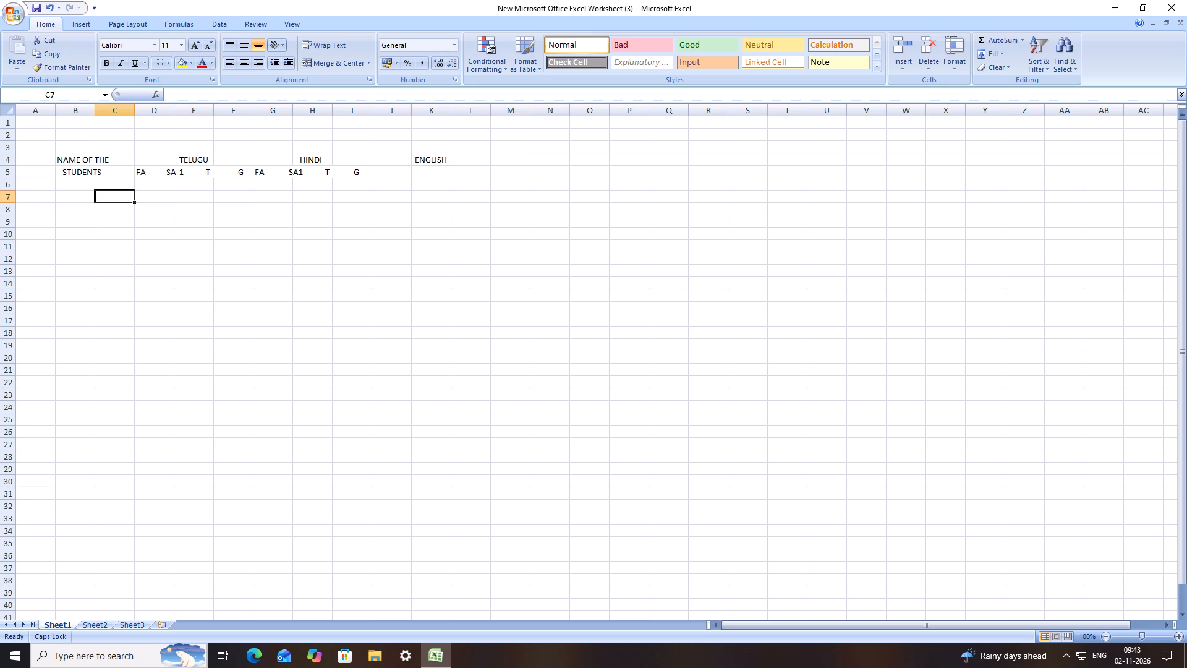
key("Right")
key("Right")
key("Right")
key("Right")
key("Right")
key("Right")
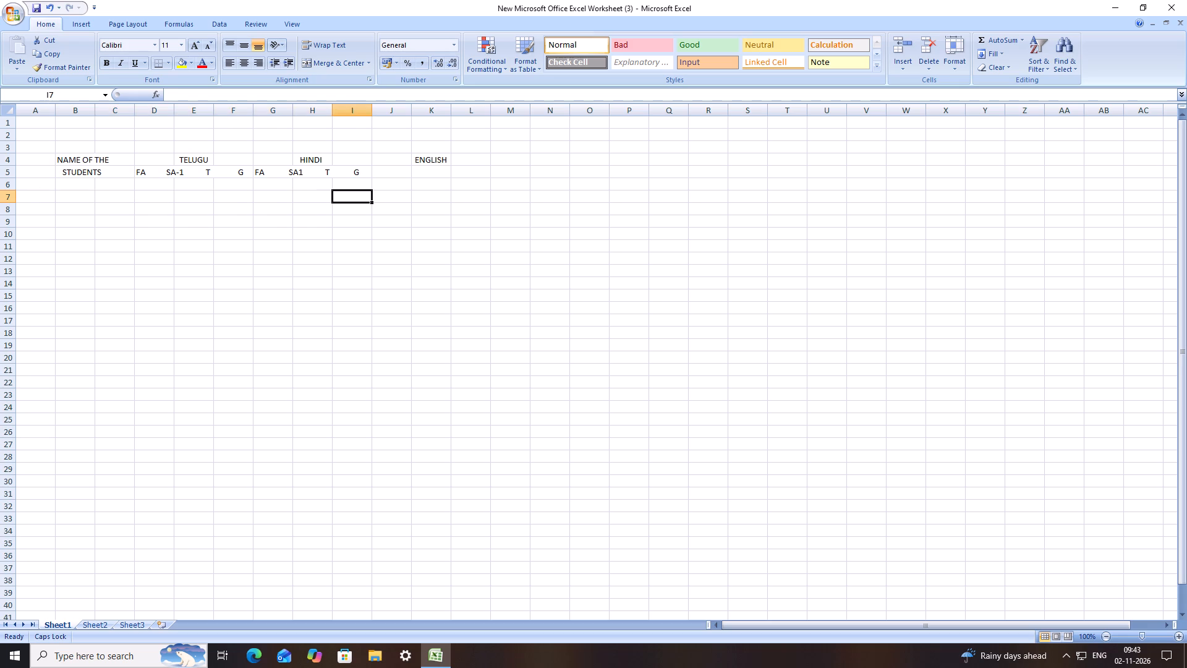
key("Right")
key("Right")
key("Right")
key("Right")
key("Right")
key("Right")
key("Right")
key("Right")
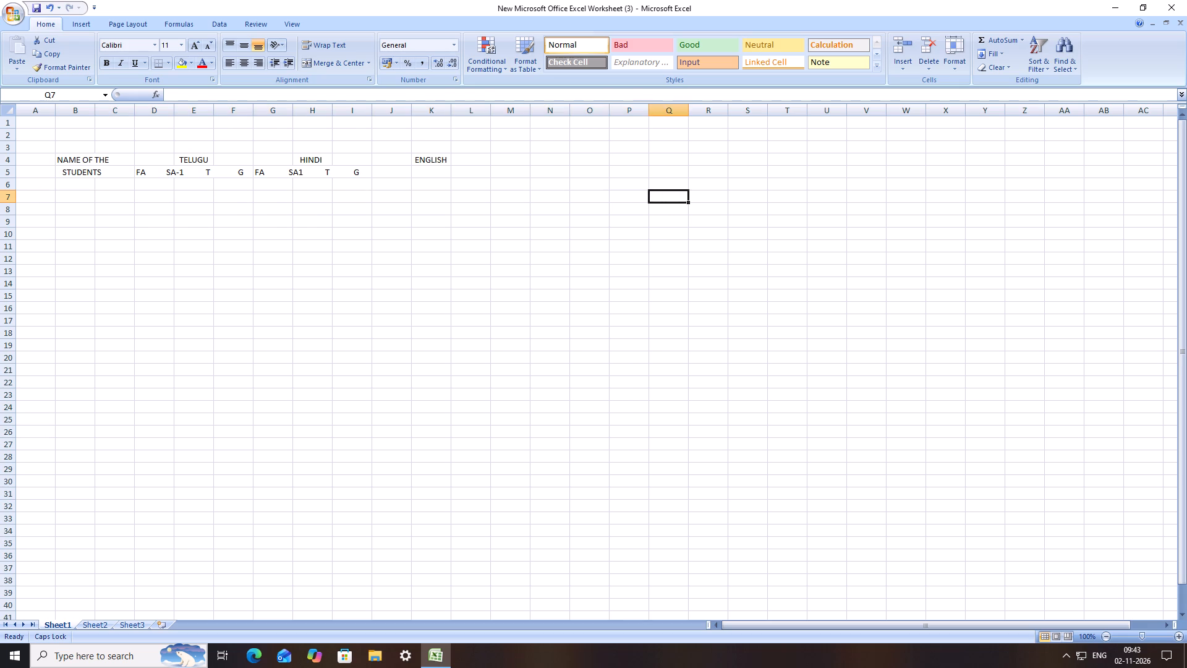
key("Right")
key("Right")
key("Right")
key("Right")
key("Right")
key("Right")
key("Right")
key("Right")
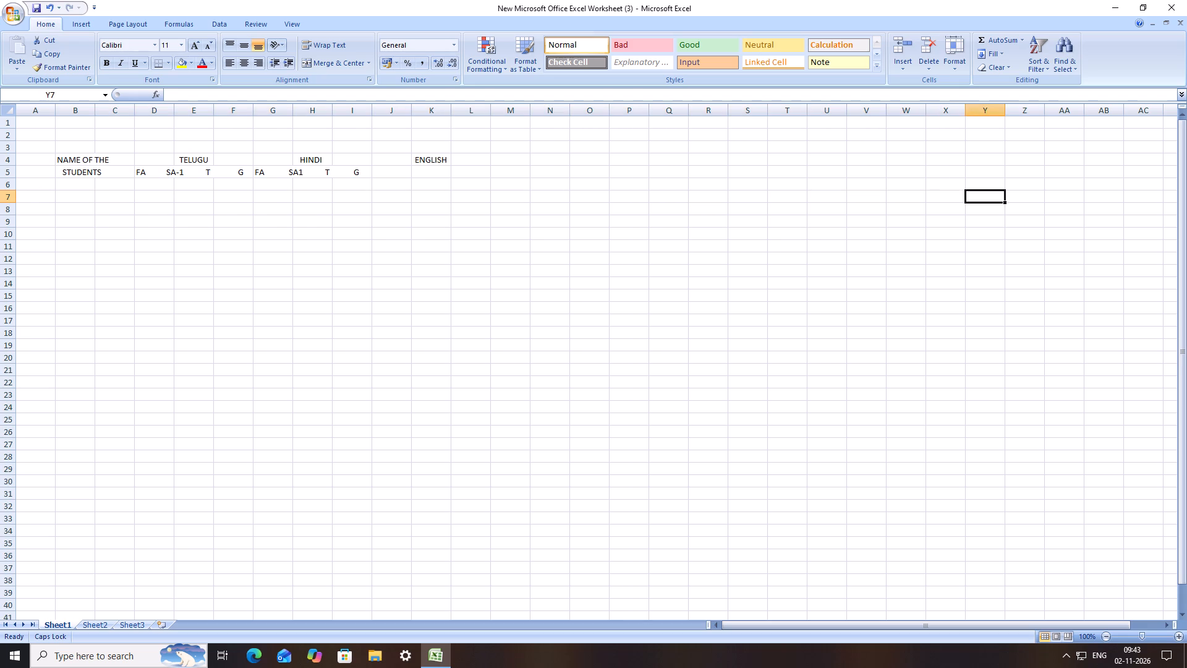
key("Right")
key("Right")
key("Right")
key("Right")
key("Right")
key("Right")
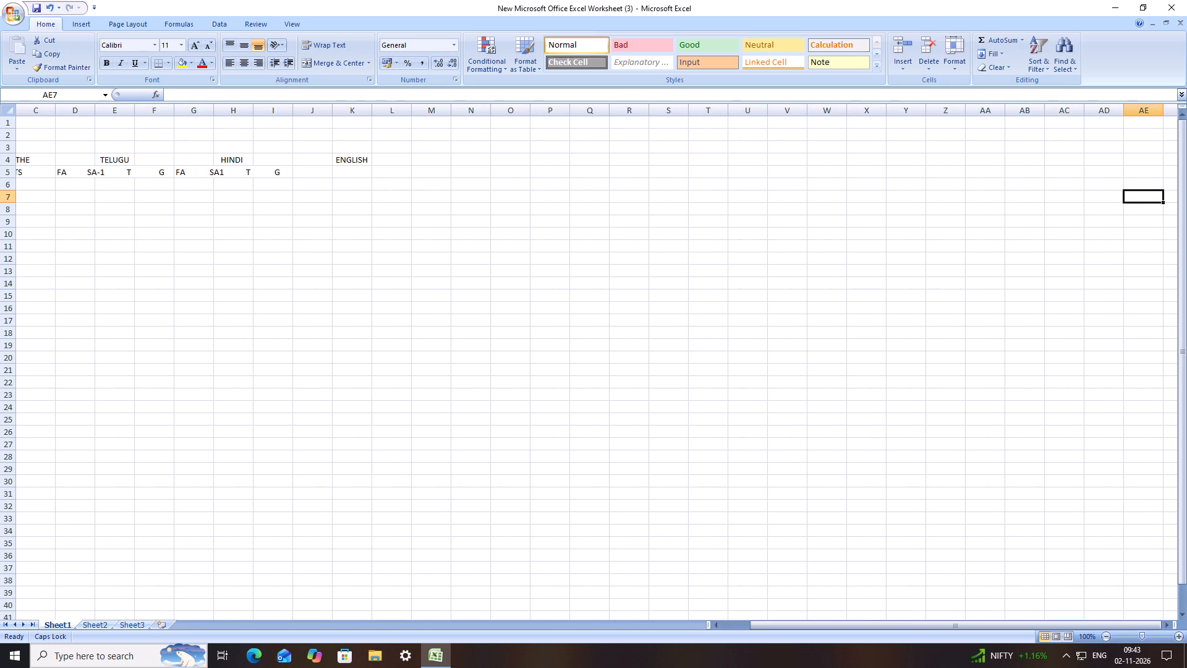
key("Right")
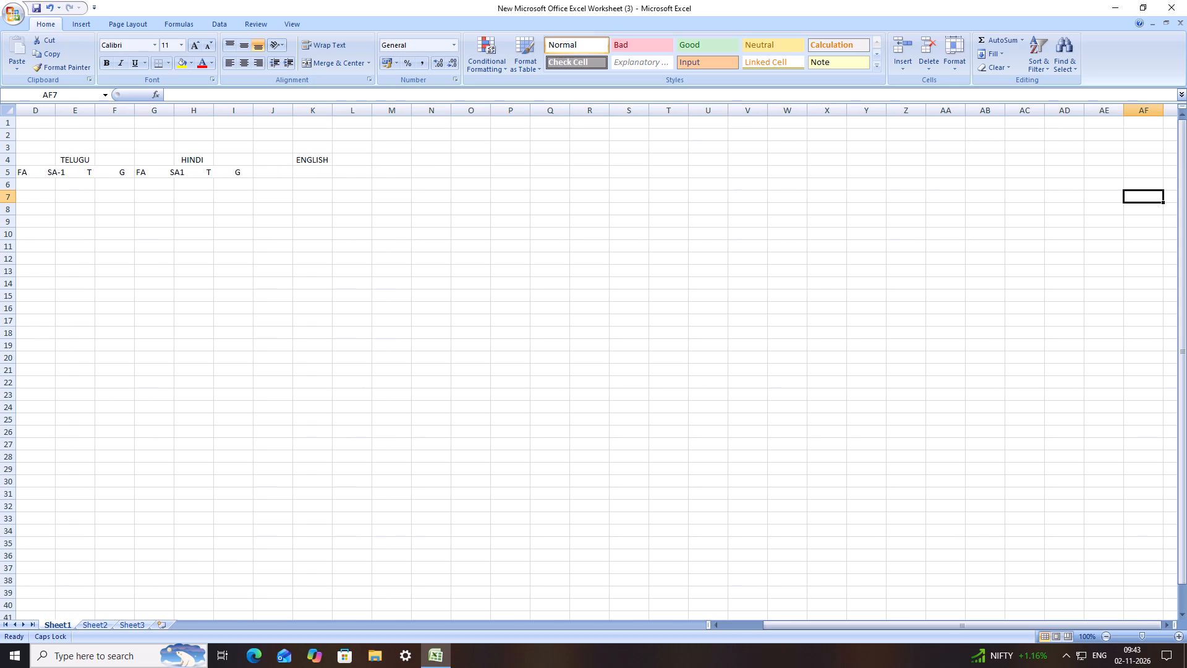
key("Left")
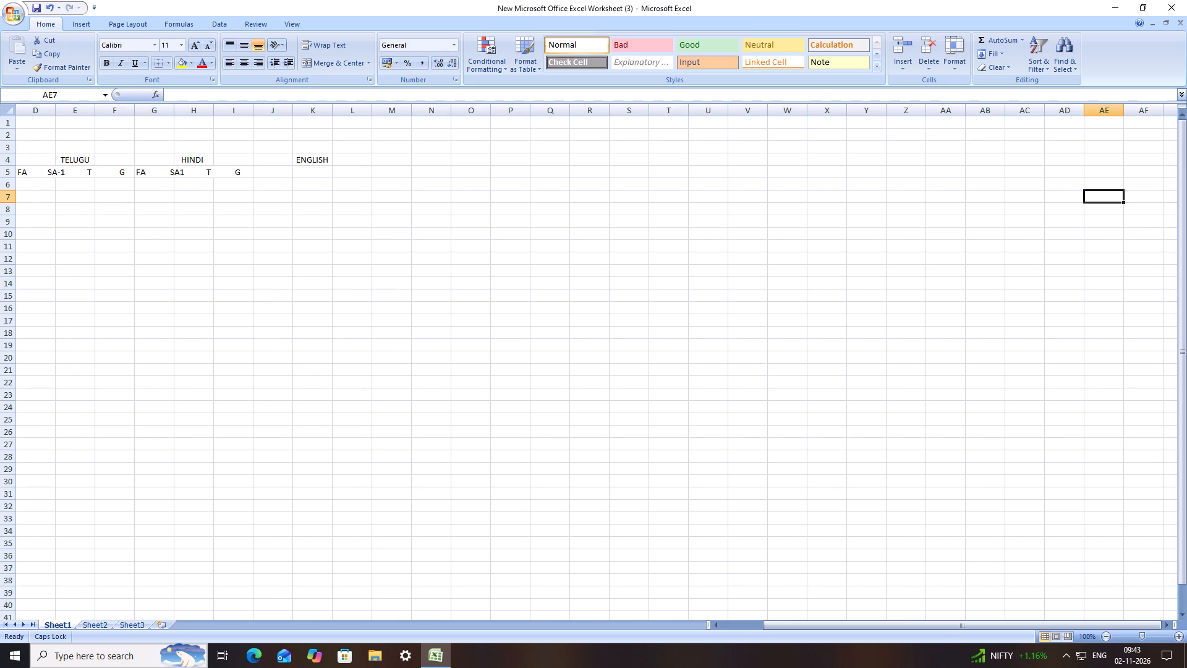
key("Up")
key("Up")
key("Up")
key("Up")
key("Up")
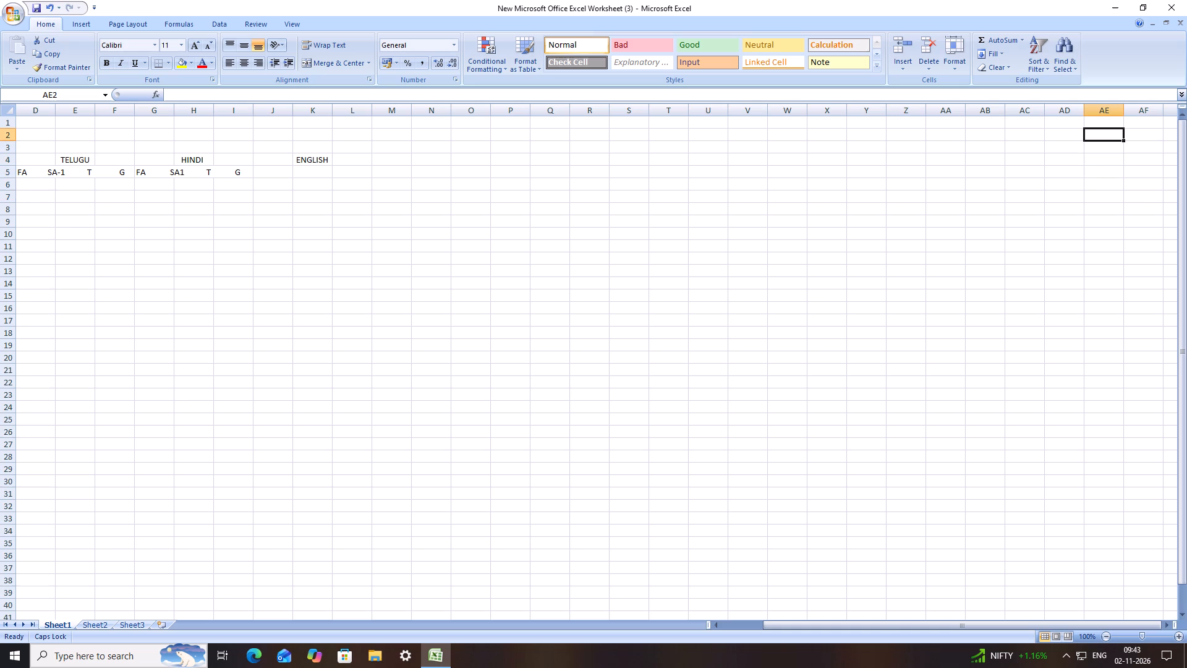
key("Up")
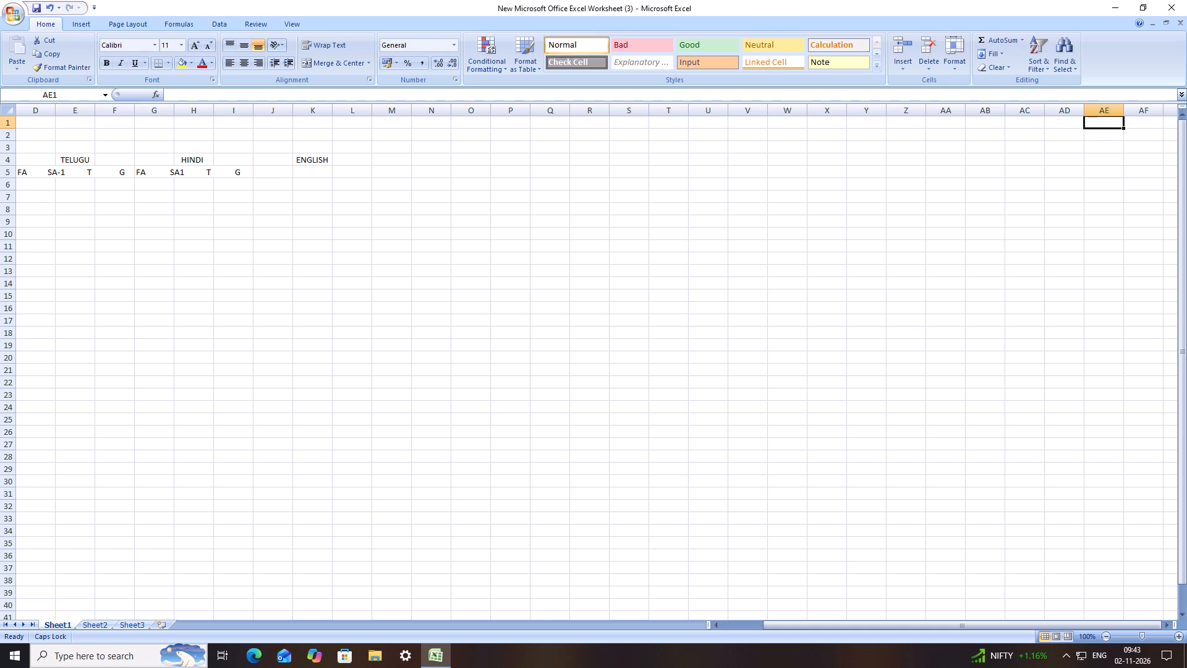
key("ctrl+shift+Left")
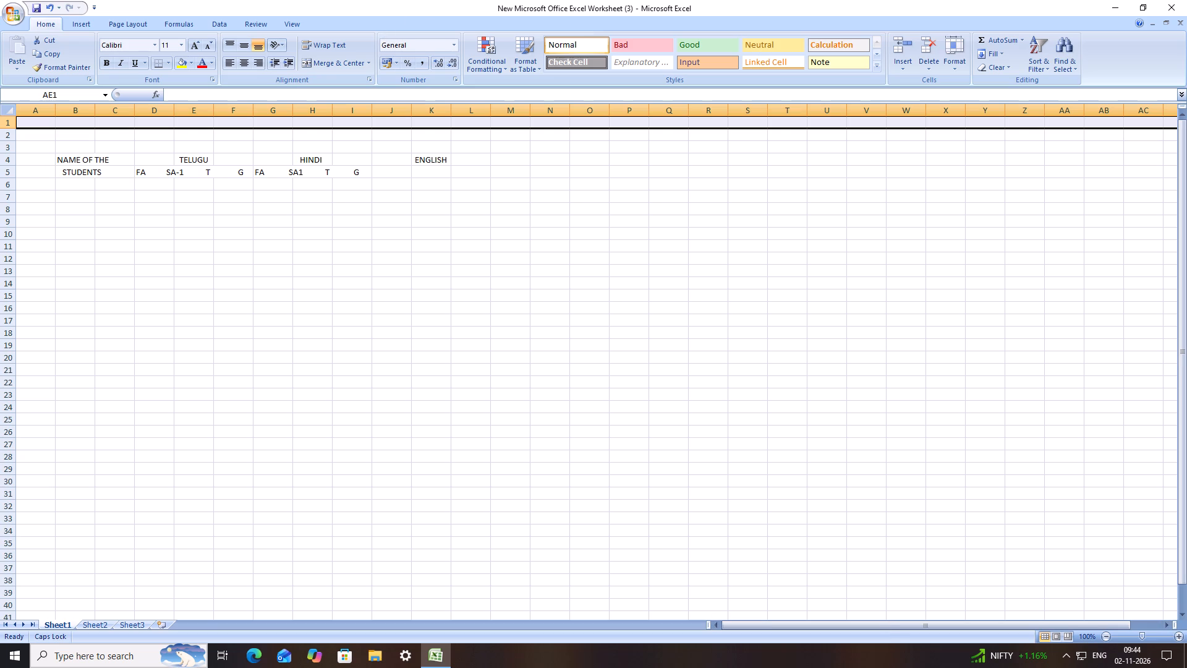
left_click(331, 63)
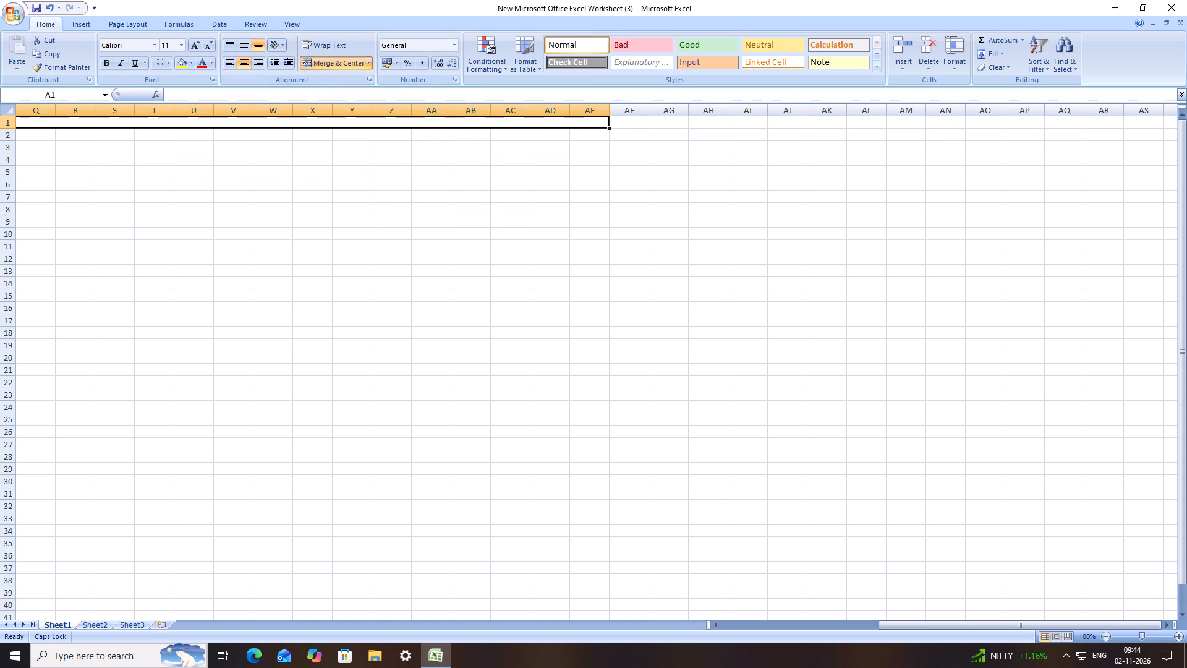
Merge and center the cells of row 2 from A2 to AE2.
left_click(598, 134)
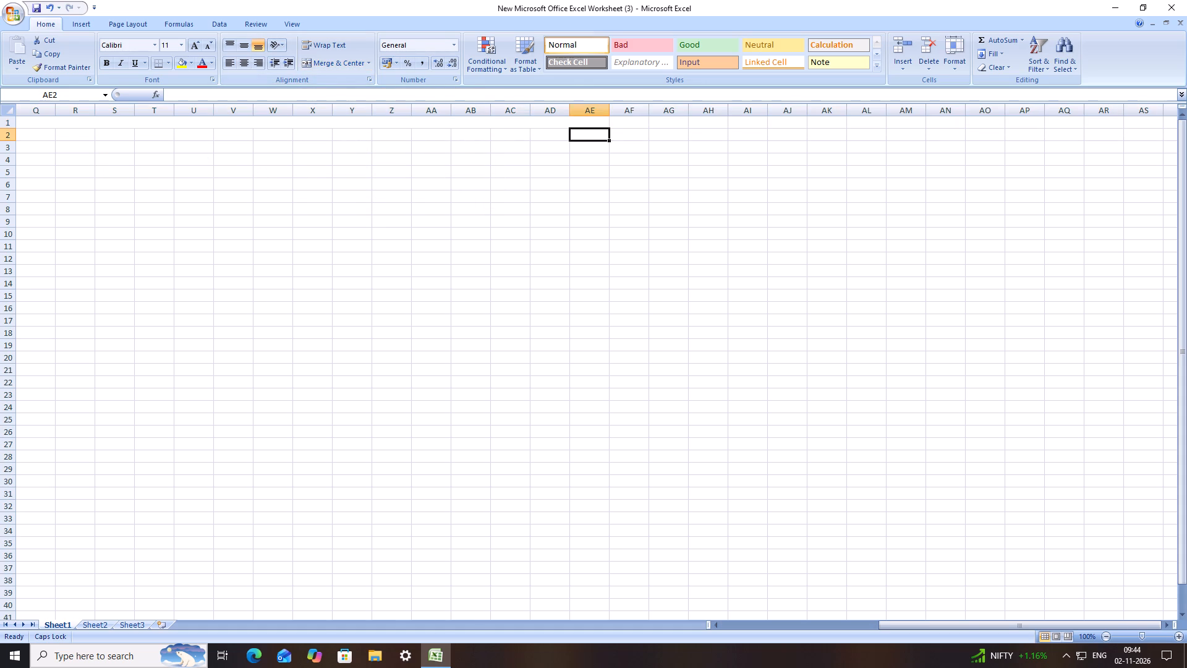
left_click(553, 126)
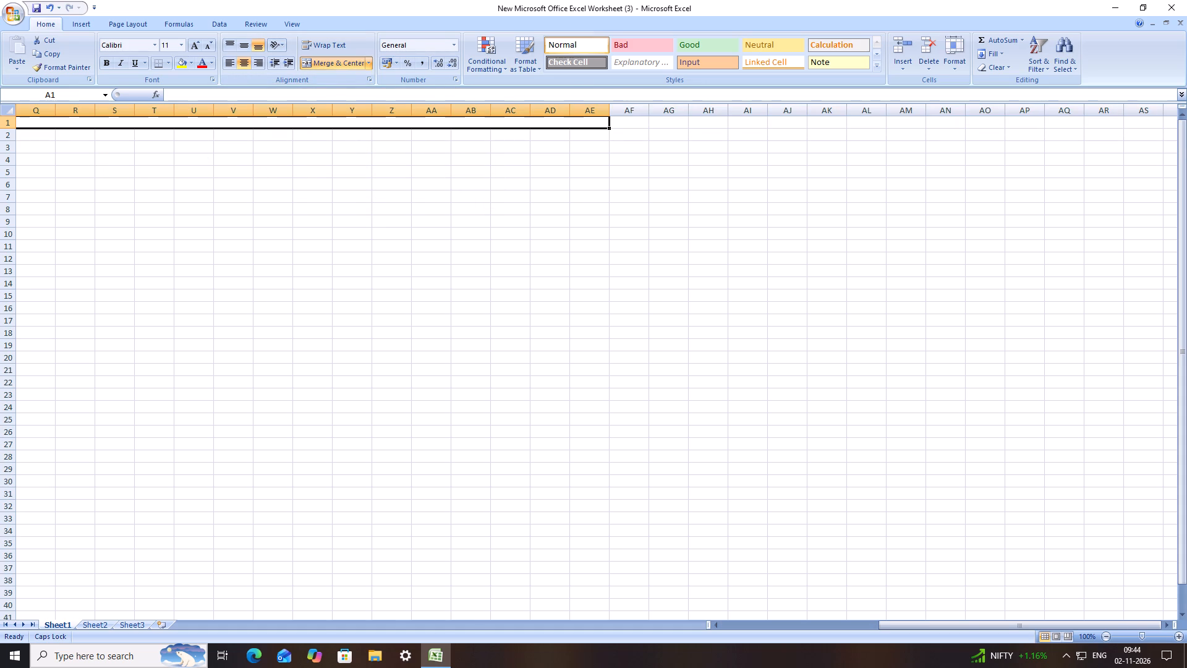
left_click(590, 138)
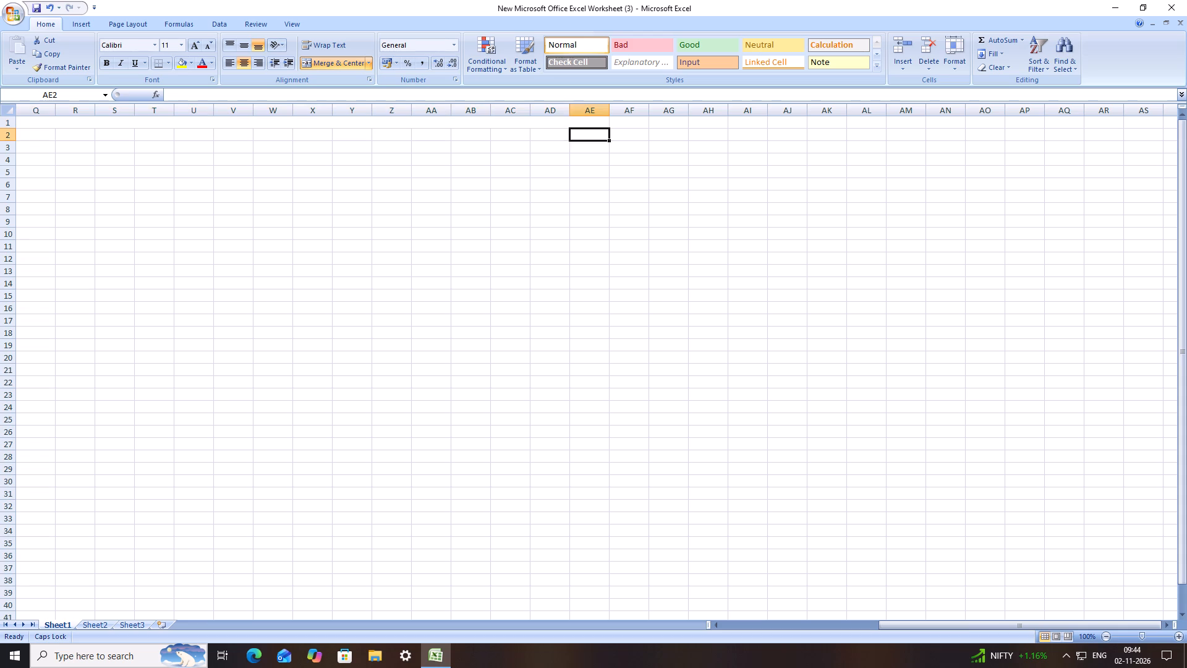
left_click(553, 131)
left_click(513, 135)
left_click(580, 139)
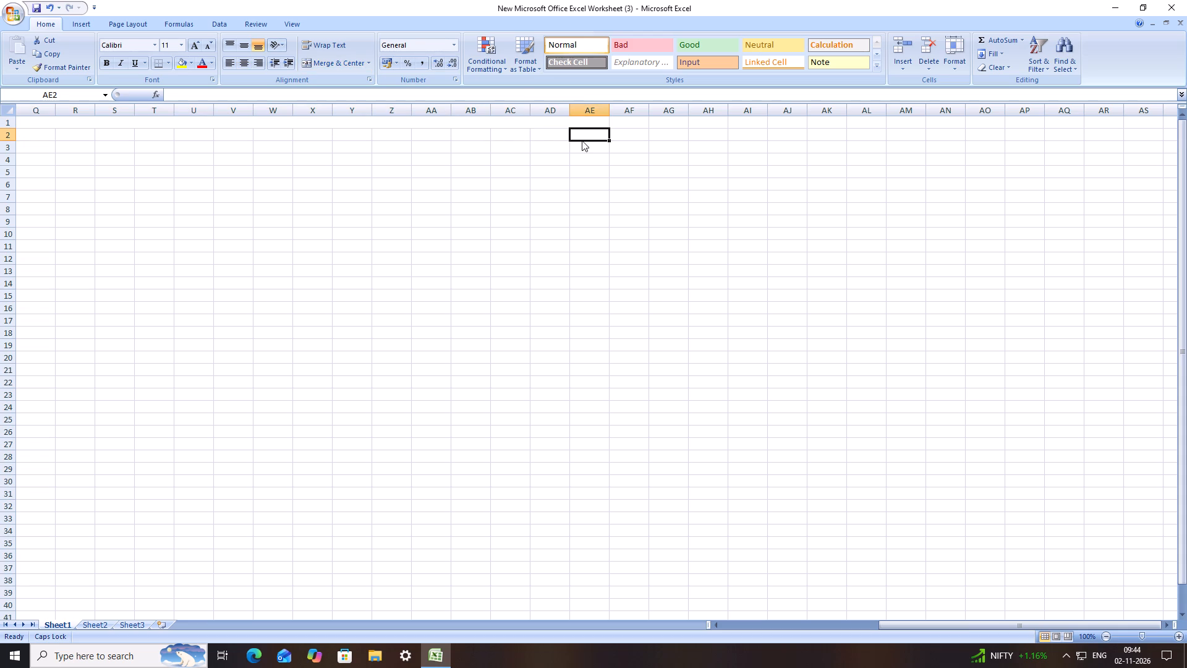
key("ctrl+shift+Left")
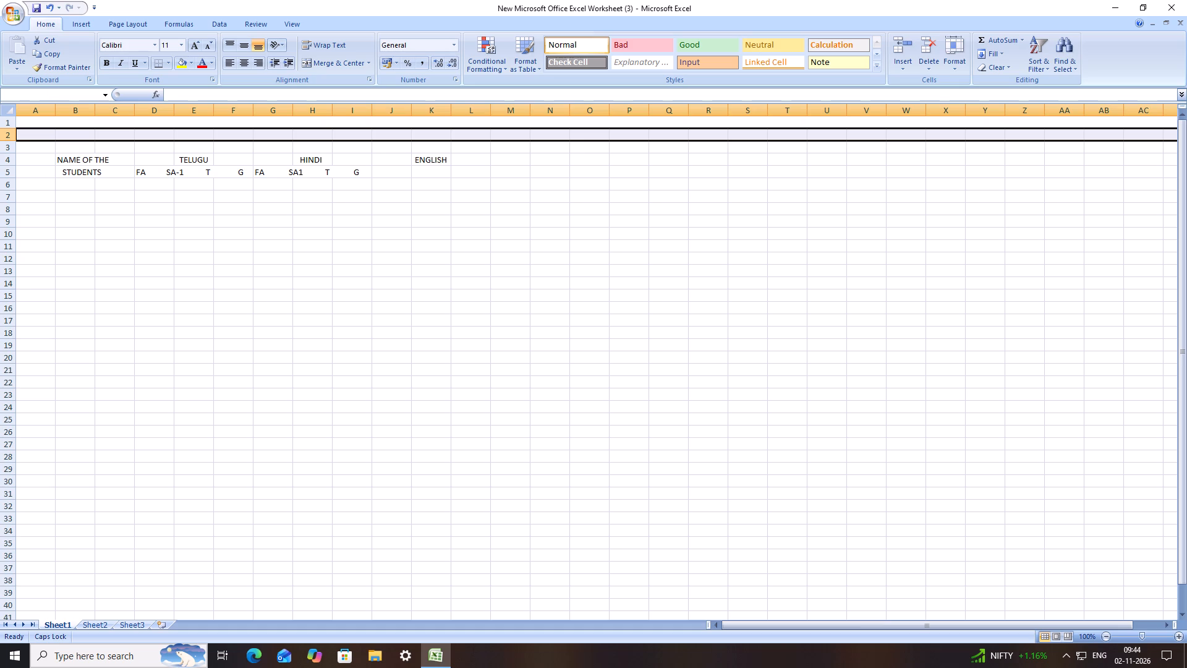
left_click(342, 64)
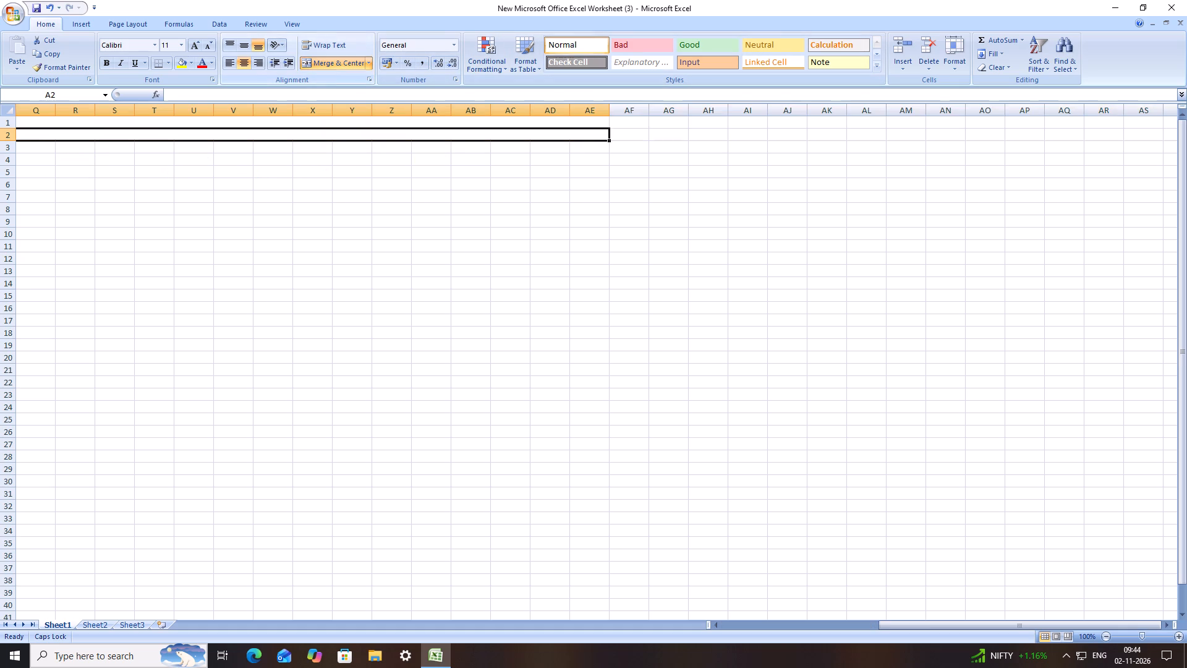
Enter the title Brilliant Model School in the merged cell of row 1.
left_click(357, 229)
left_click(398, 123)
double_click(399, 122)
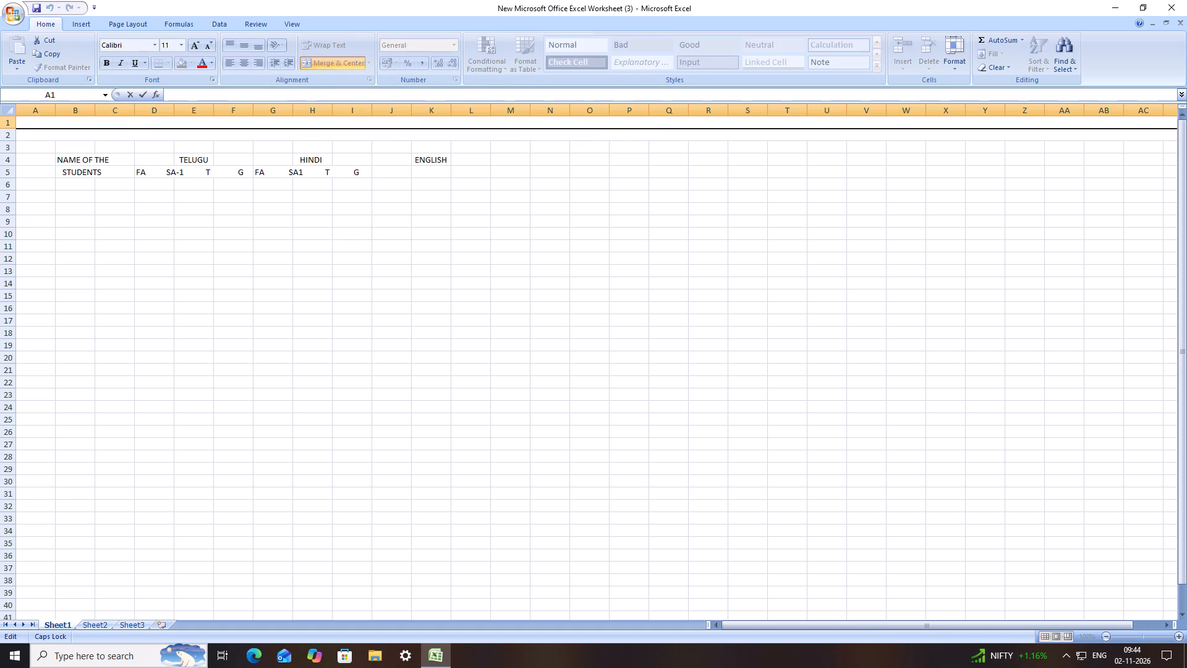
type("bRILLIA")
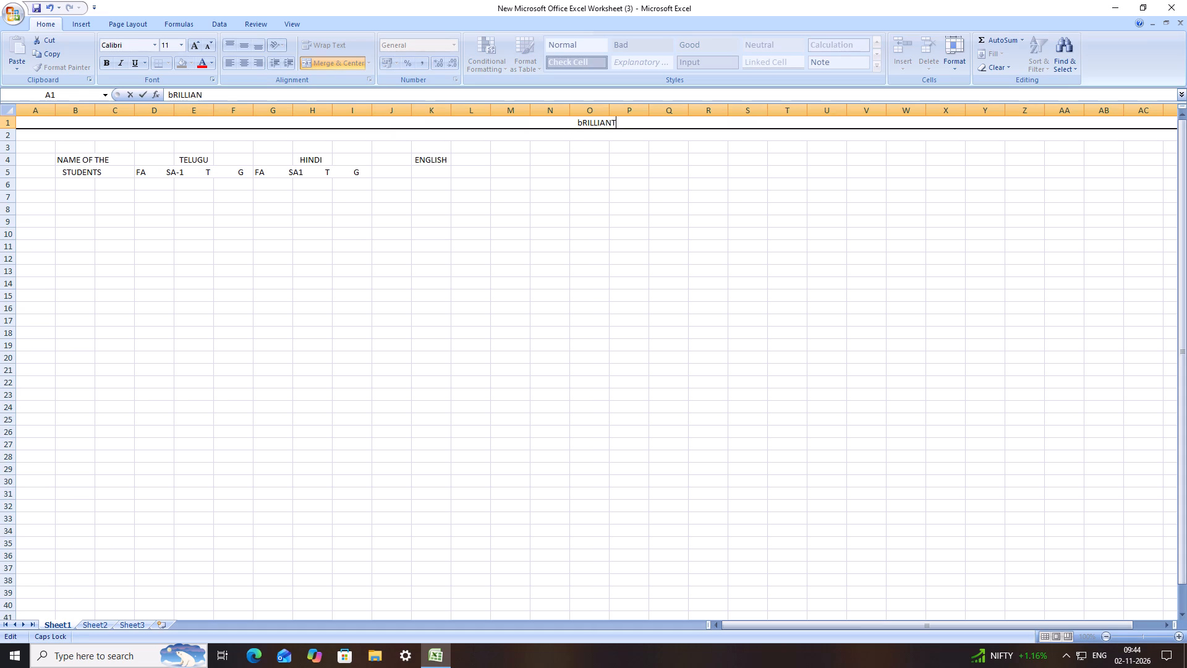
type("Mp")
key("BackSpace")
type("odel")
key("space")
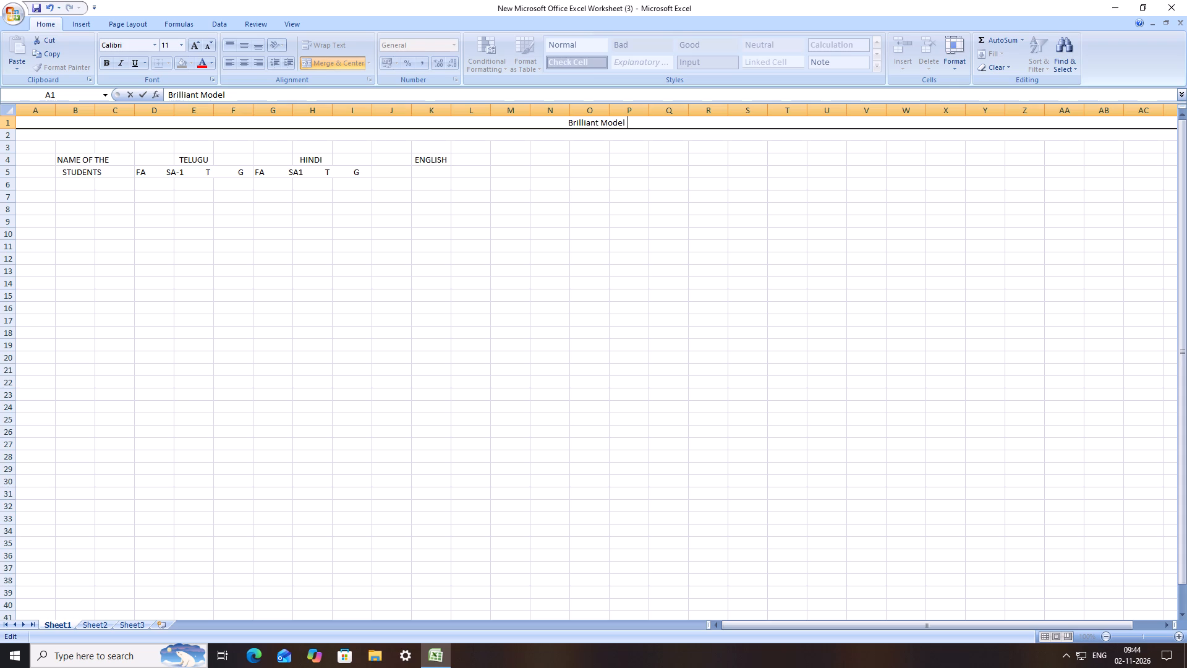
type("School")
left_click(1016, 509)
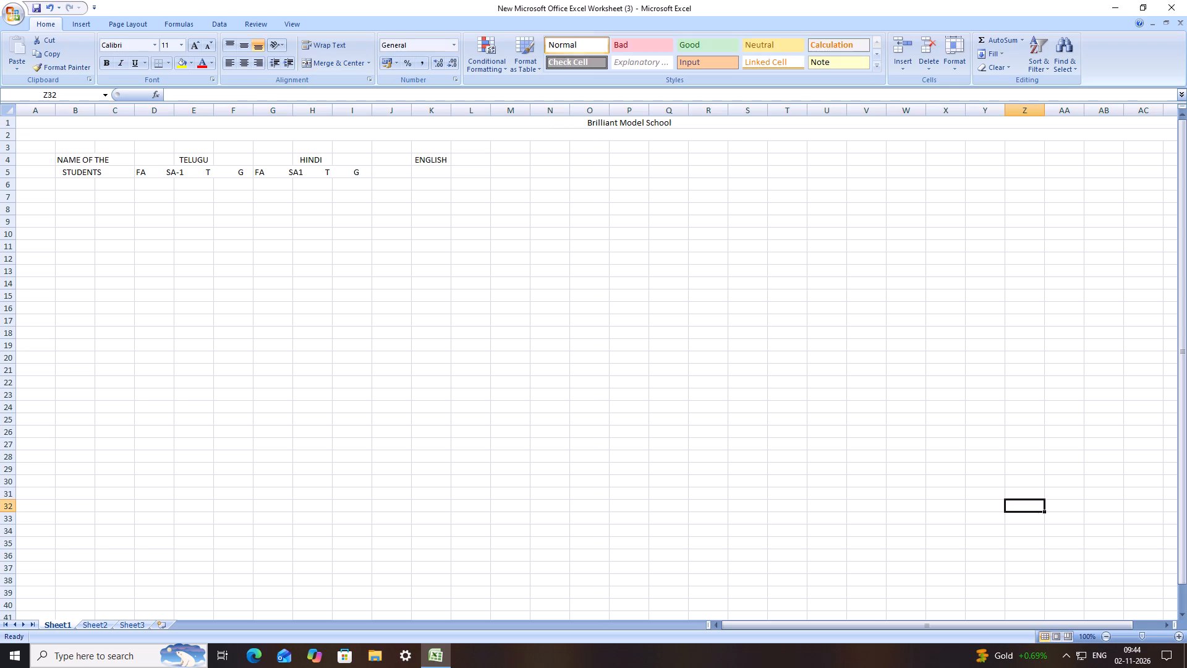
Enlarge the Brilliant Model School title to font size 36.
left_click(700, 126)
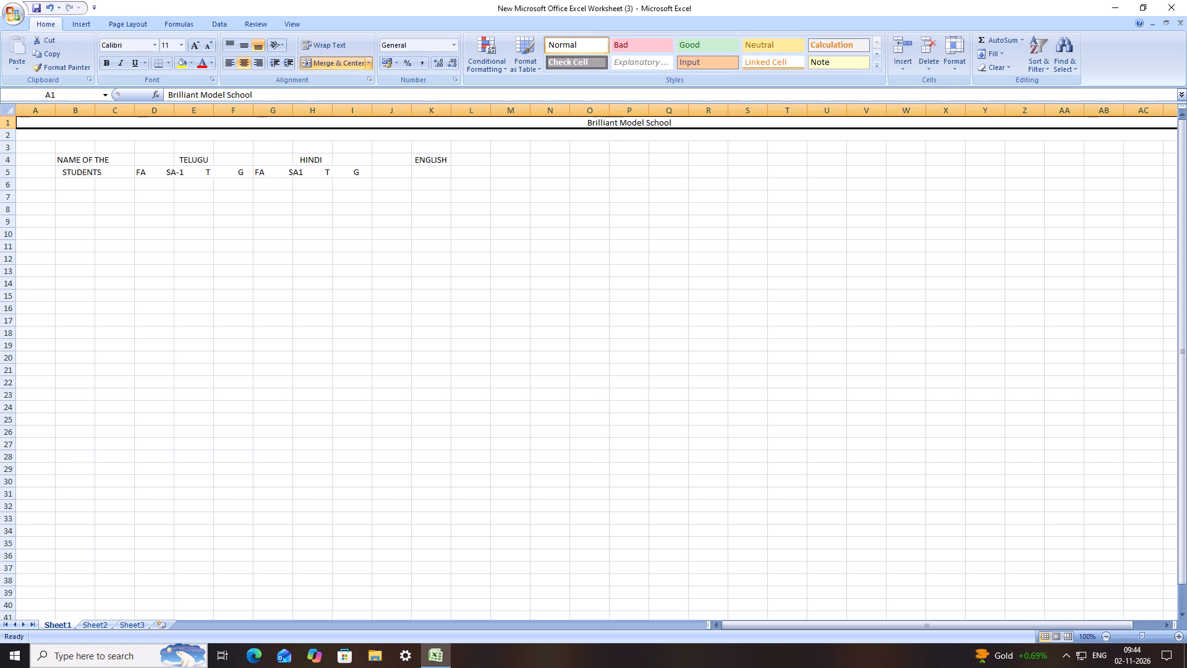
triple_click(195, 47)
double_click(195, 47)
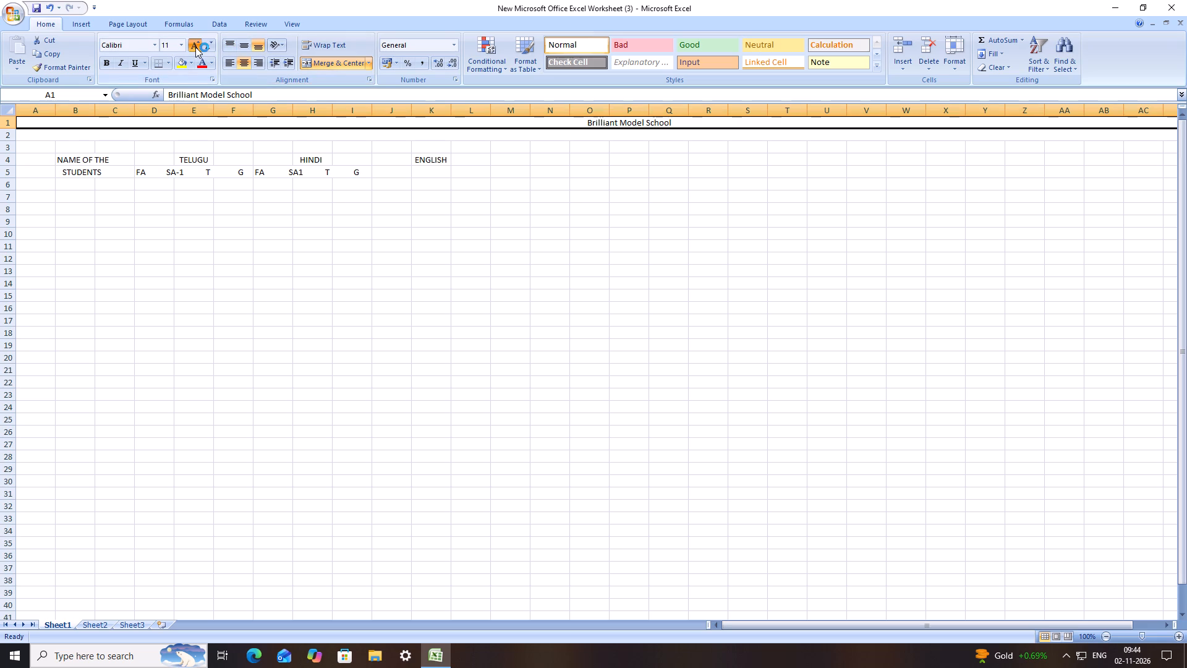
triple_click(195, 45)
triple_click(195, 45)
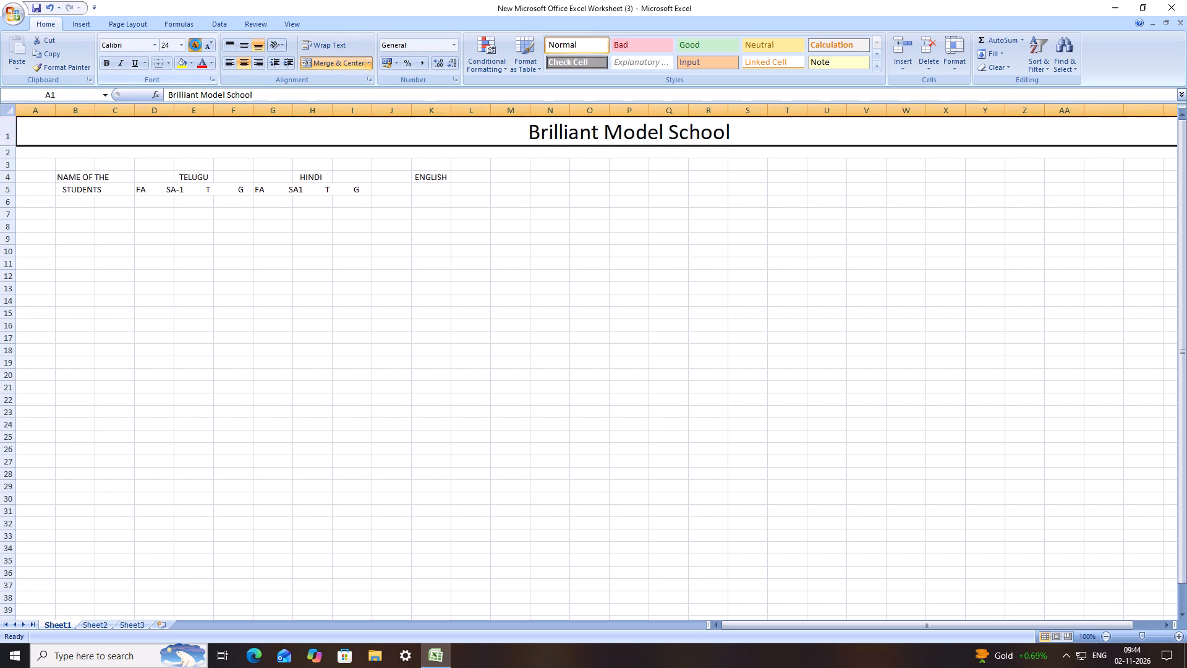
left_click(208, 48)
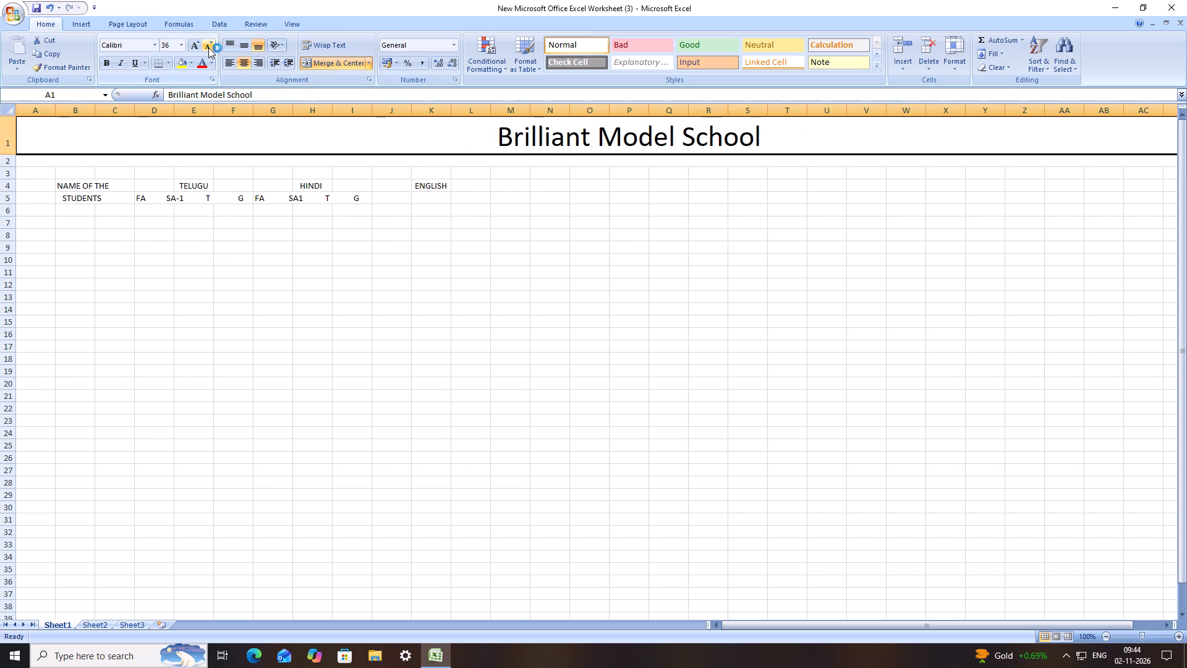
Change the font of the Brilliant Model School title to Bernard MT Condensed.
left_click(158, 41)
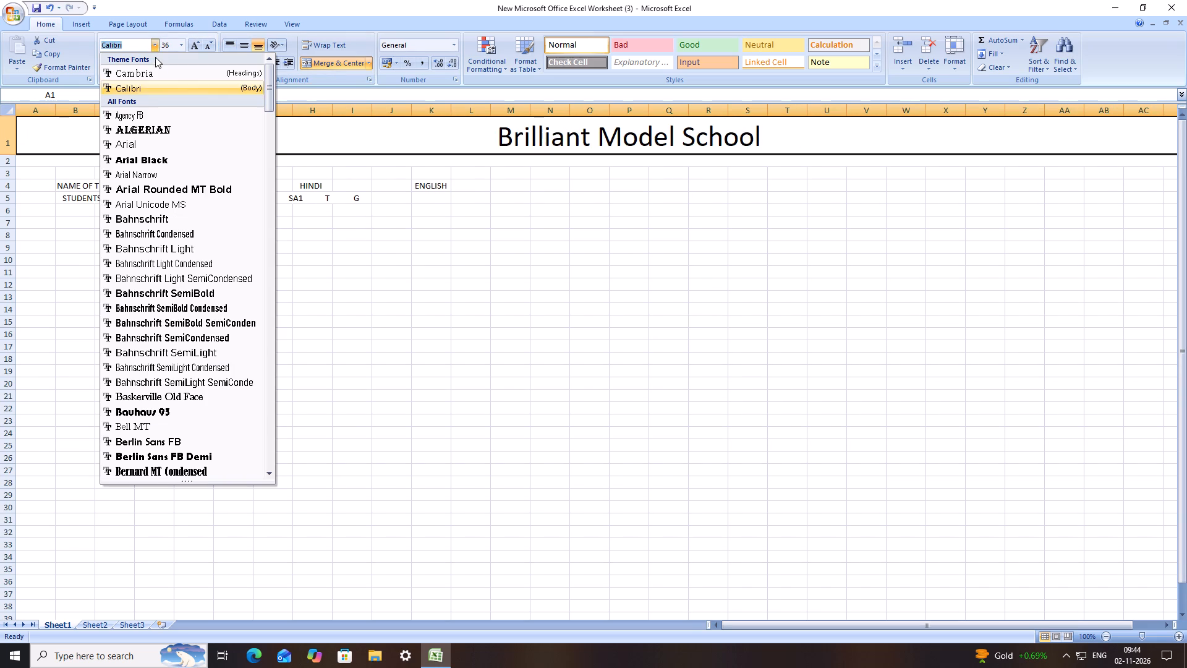
scroll(153, 392, "down", 2)
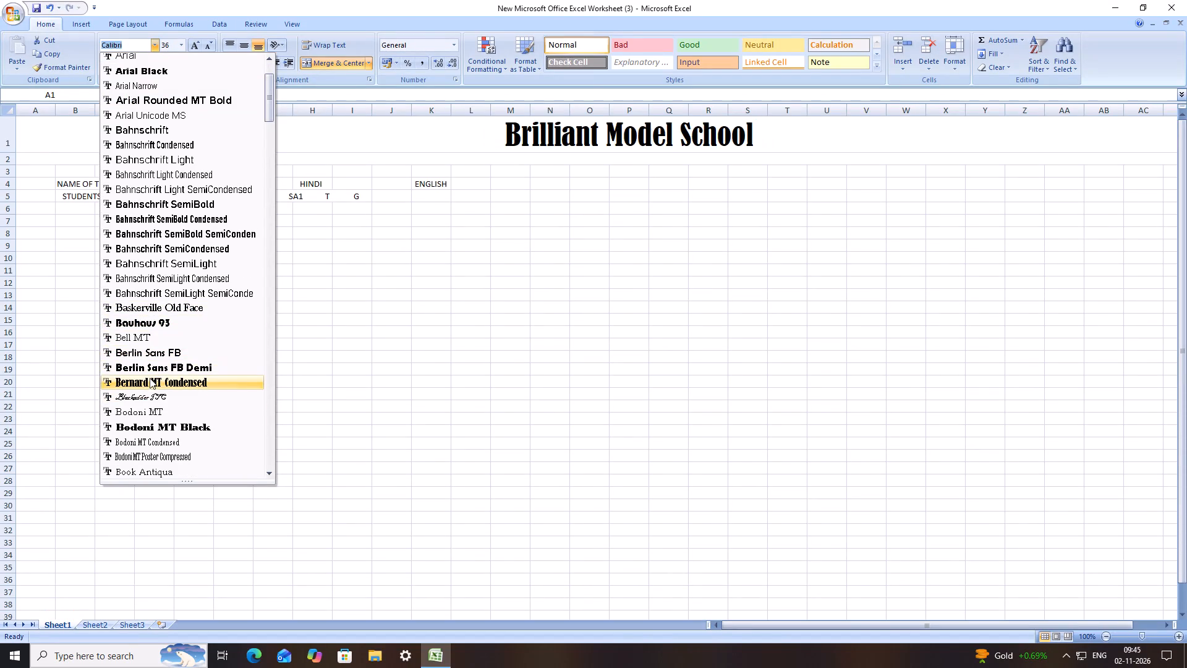
left_click(150, 379)
left_click(788, 200)
left_click(673, 157)
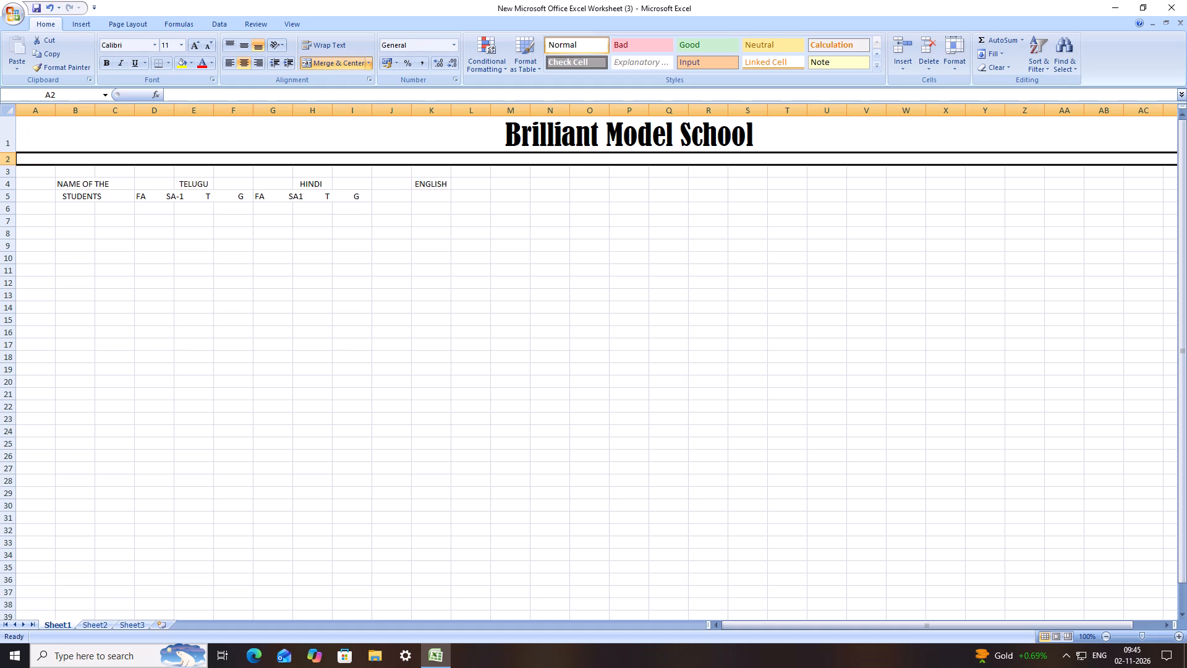
Replace the title in the merged cell of row 1 with BRILLIANT MODEL SCHOOL E/M in capitals.
left_click(765, 135)
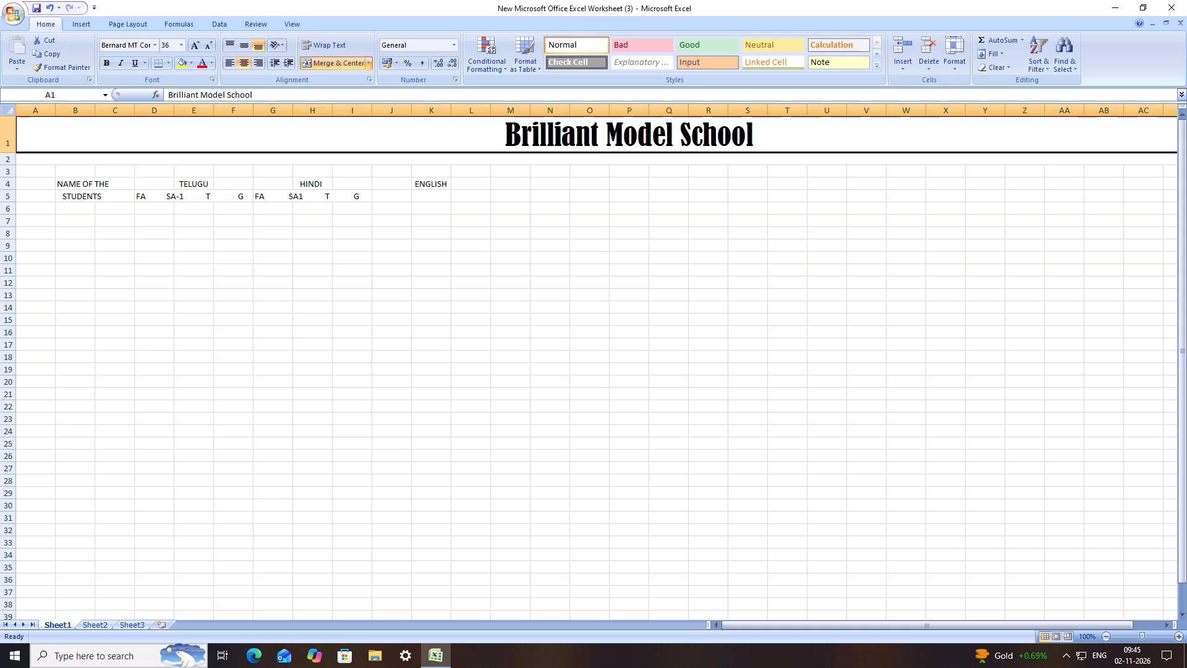
key("e")
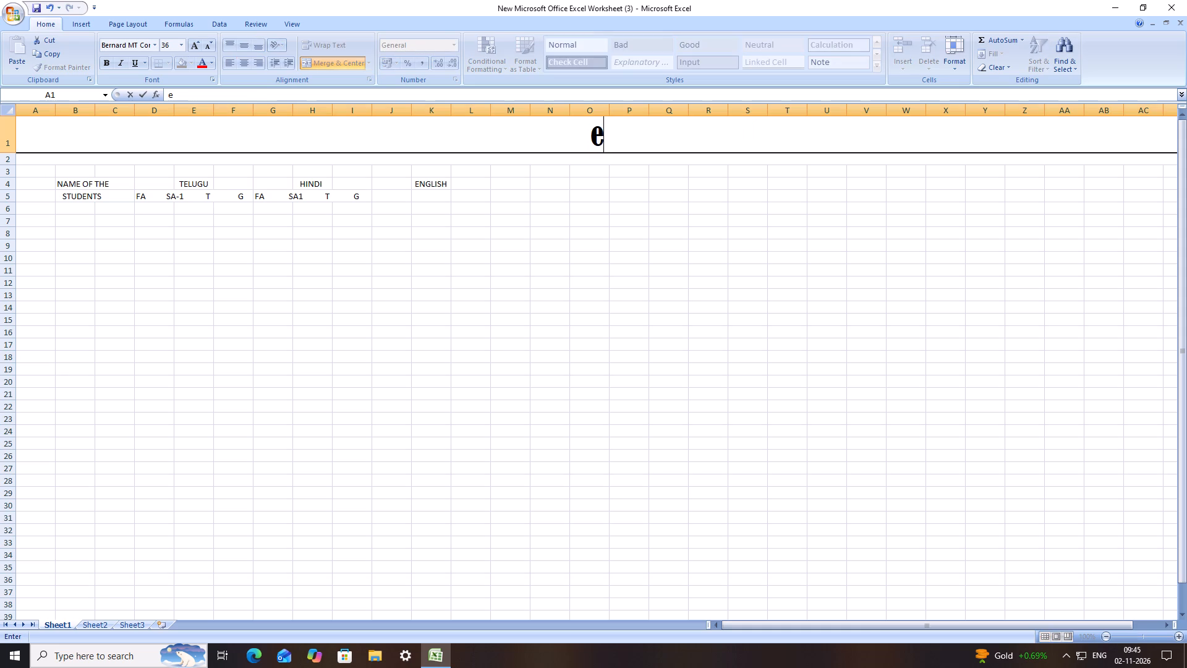
key("BackSpace")
key("b")
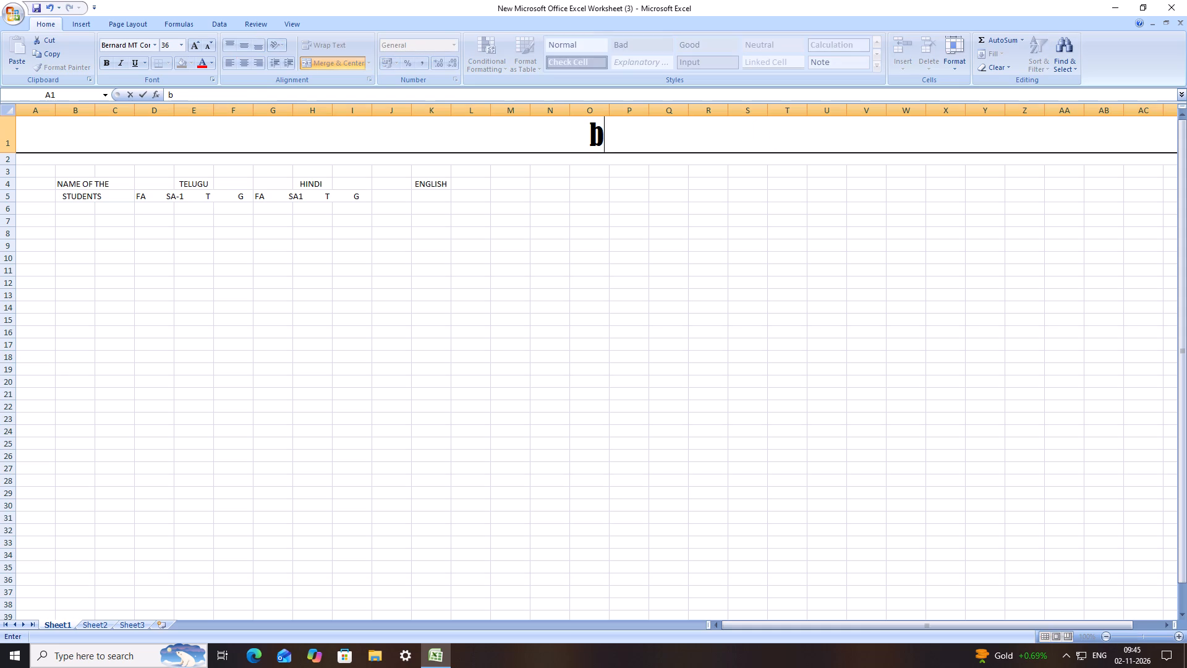
key("BackSpace")
key("b")
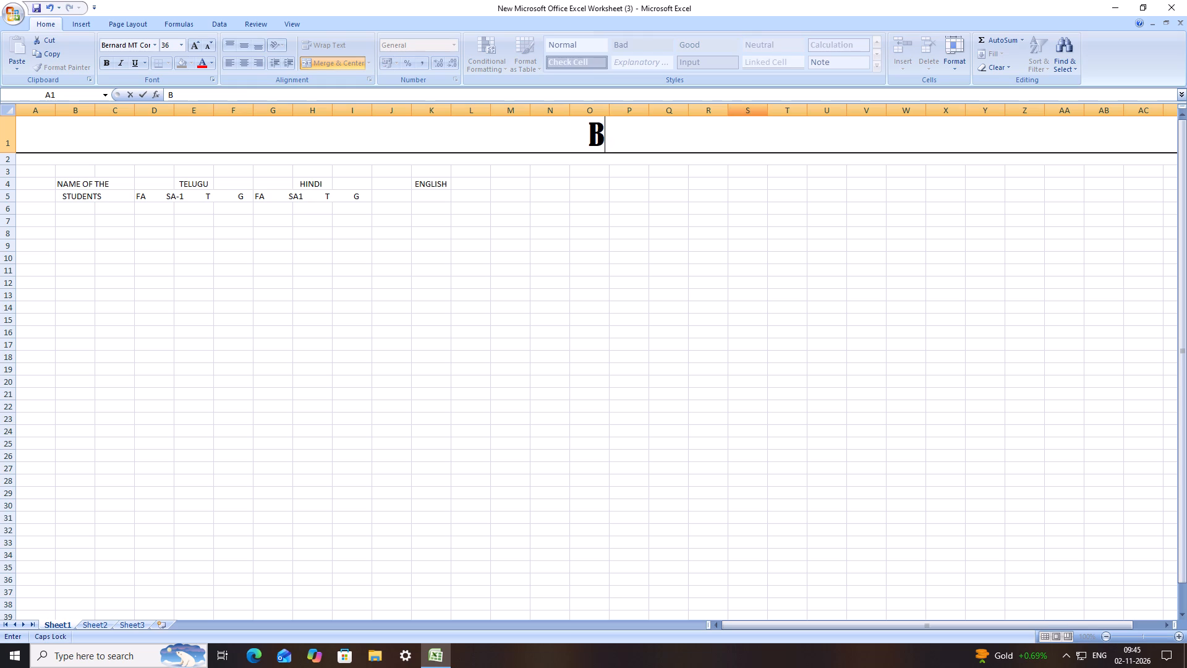
type("RI")
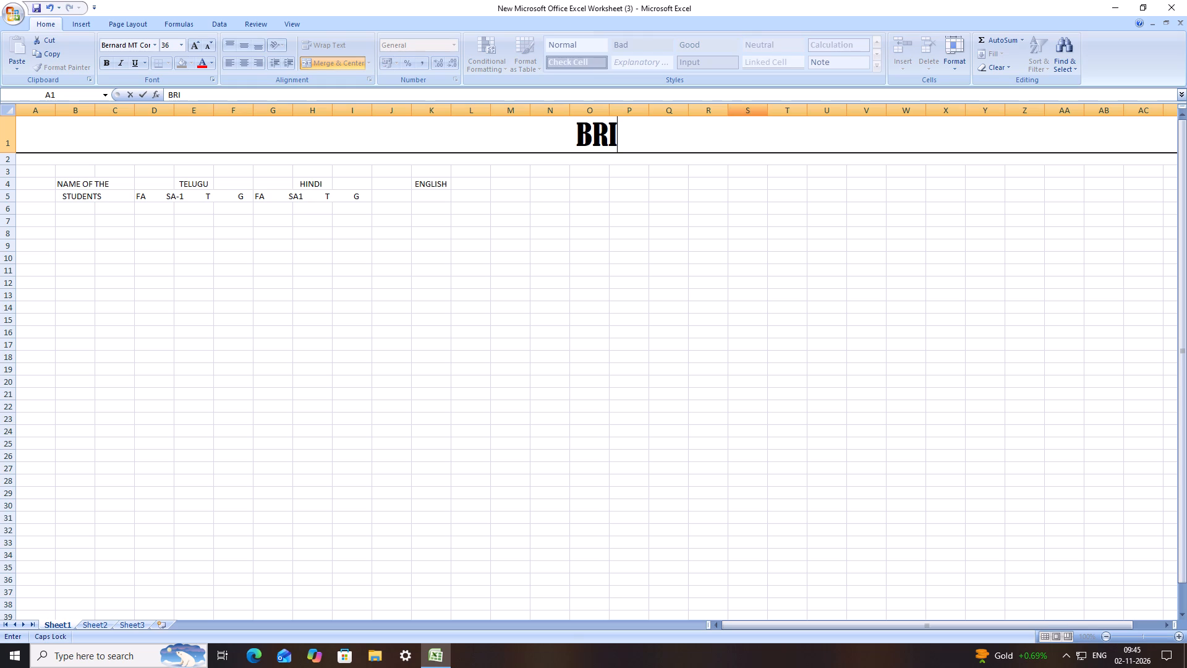
type("LLIANT")
key("space")
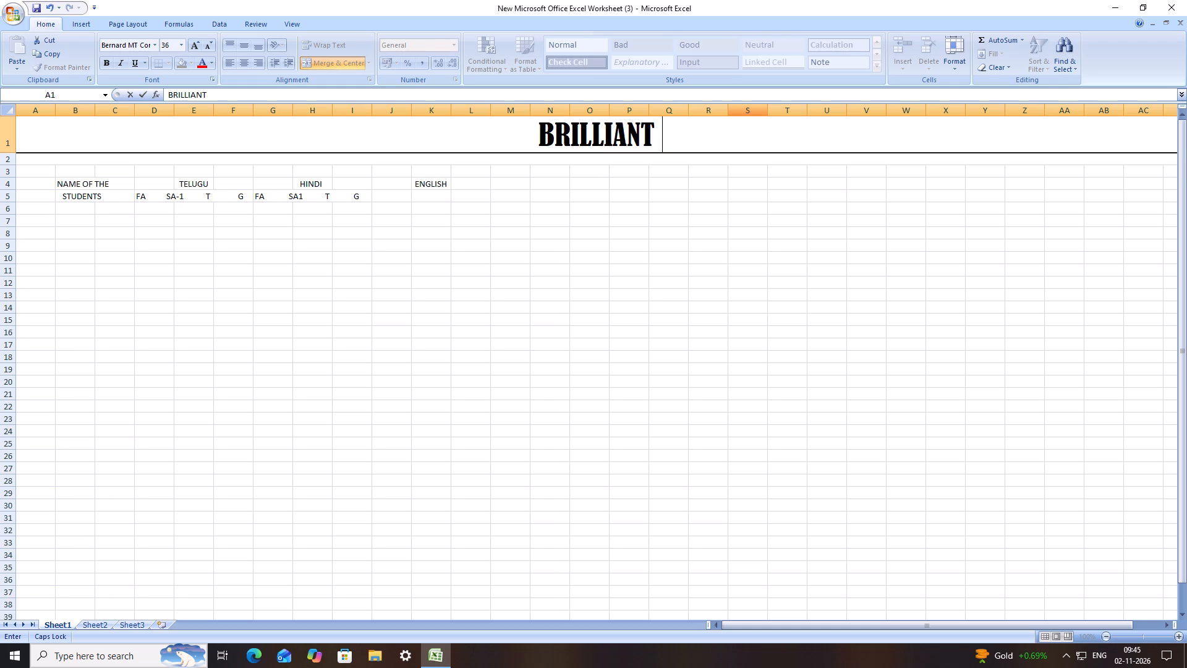
type("MO")
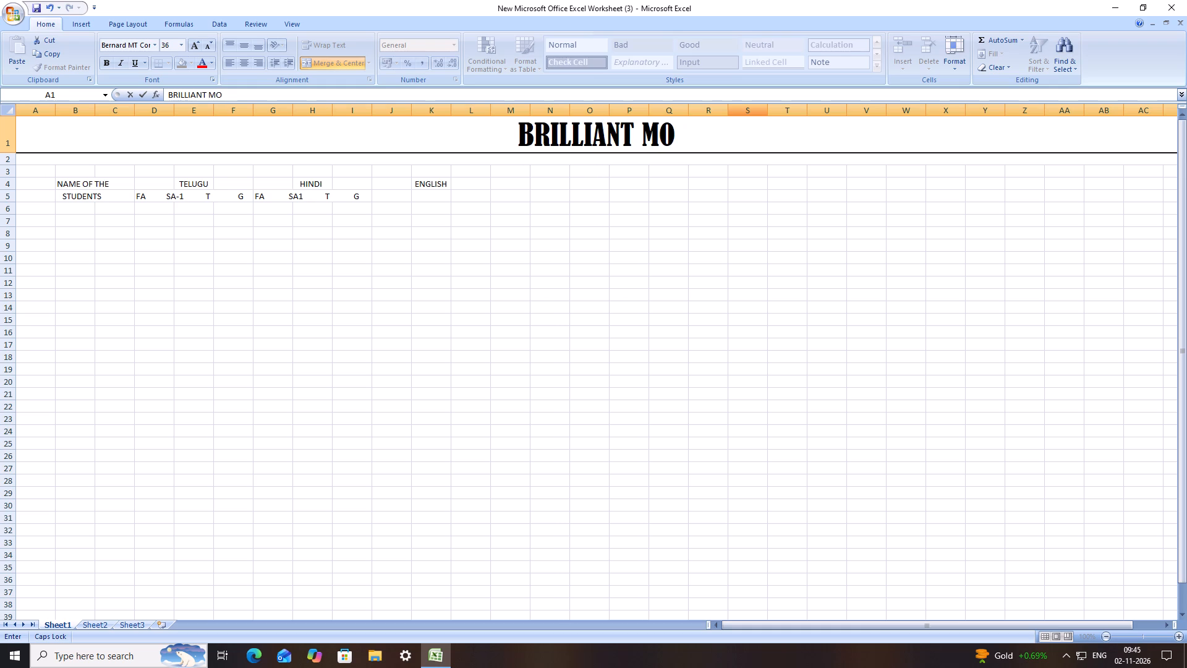
type("DE")
type("L")
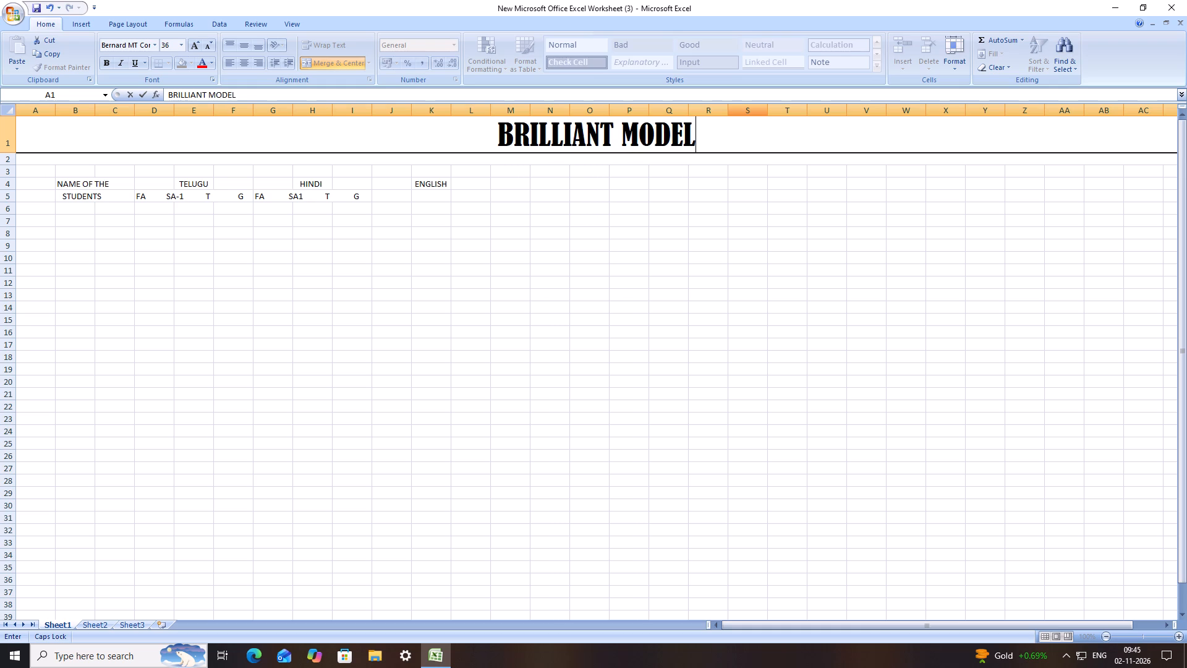
key("space")
type("SCHOOL")
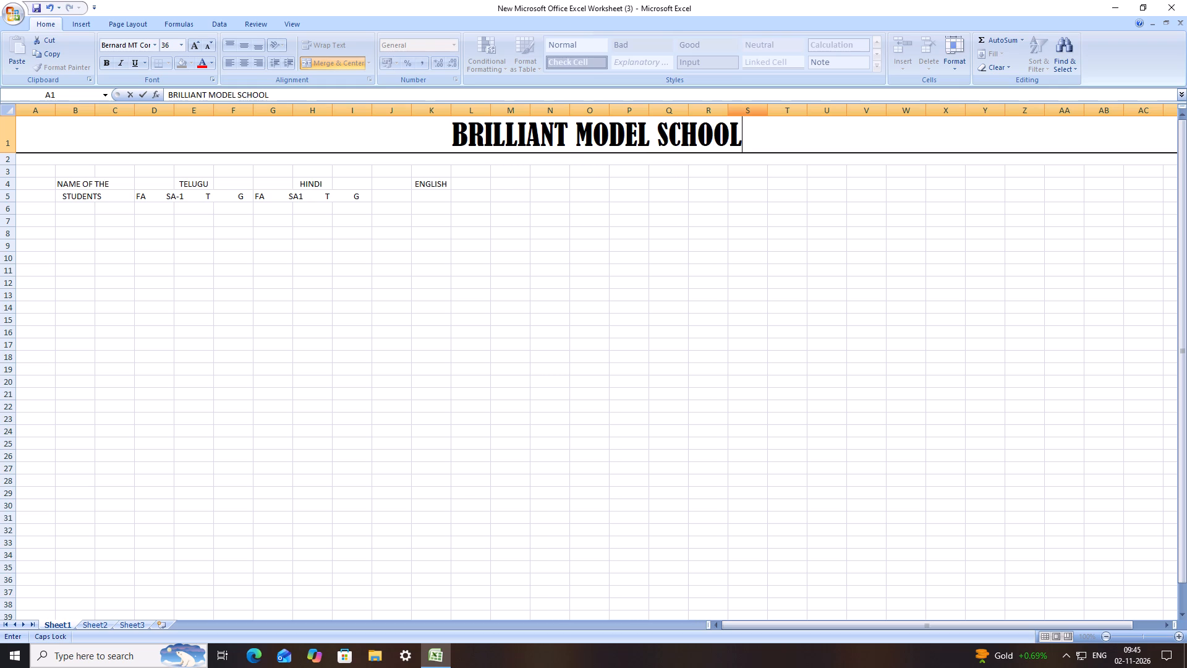
key("space")
key("e")
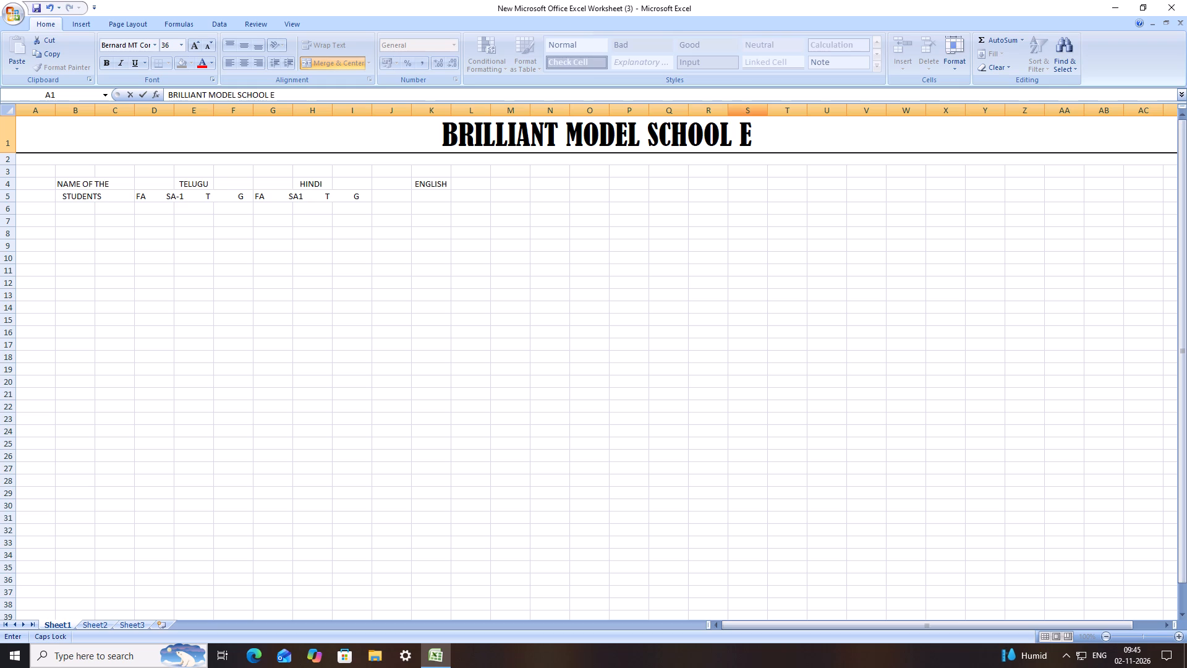
key("BackSpace")
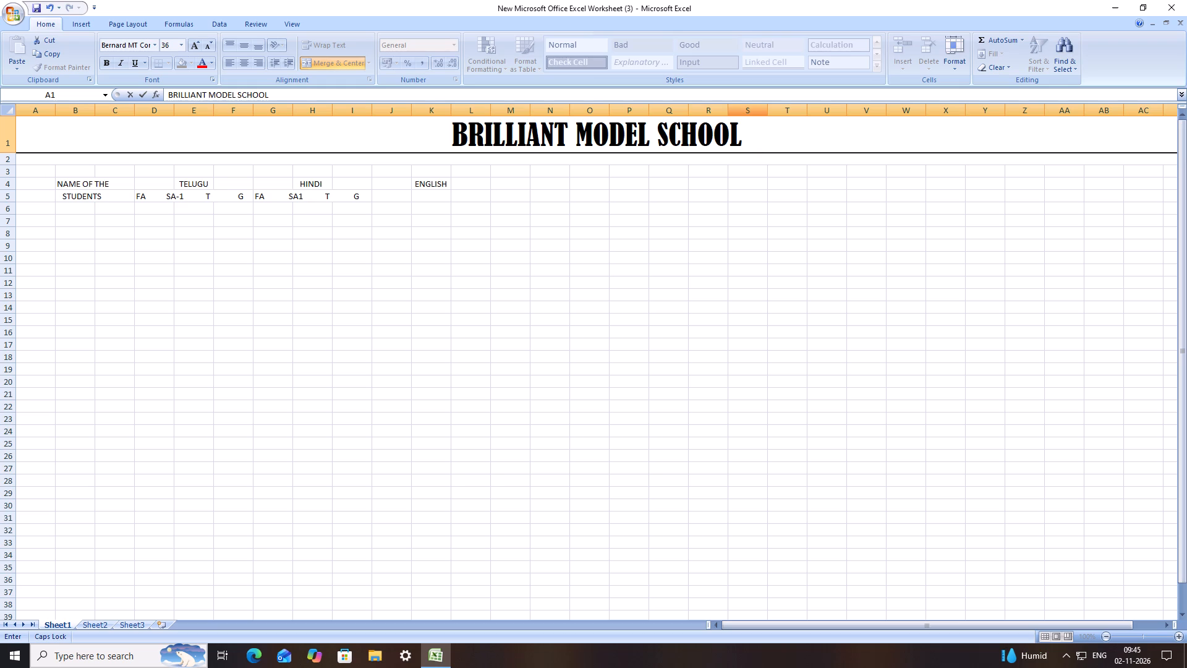
type("E[")
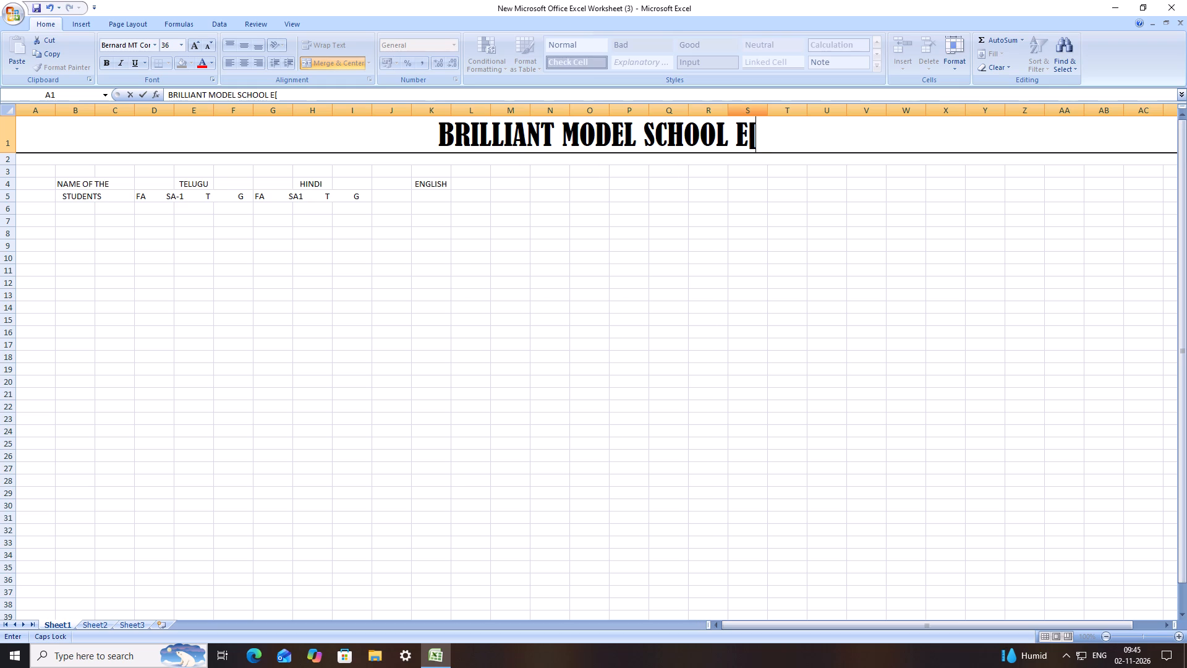
key("BackSpace")
key("BackSpace")
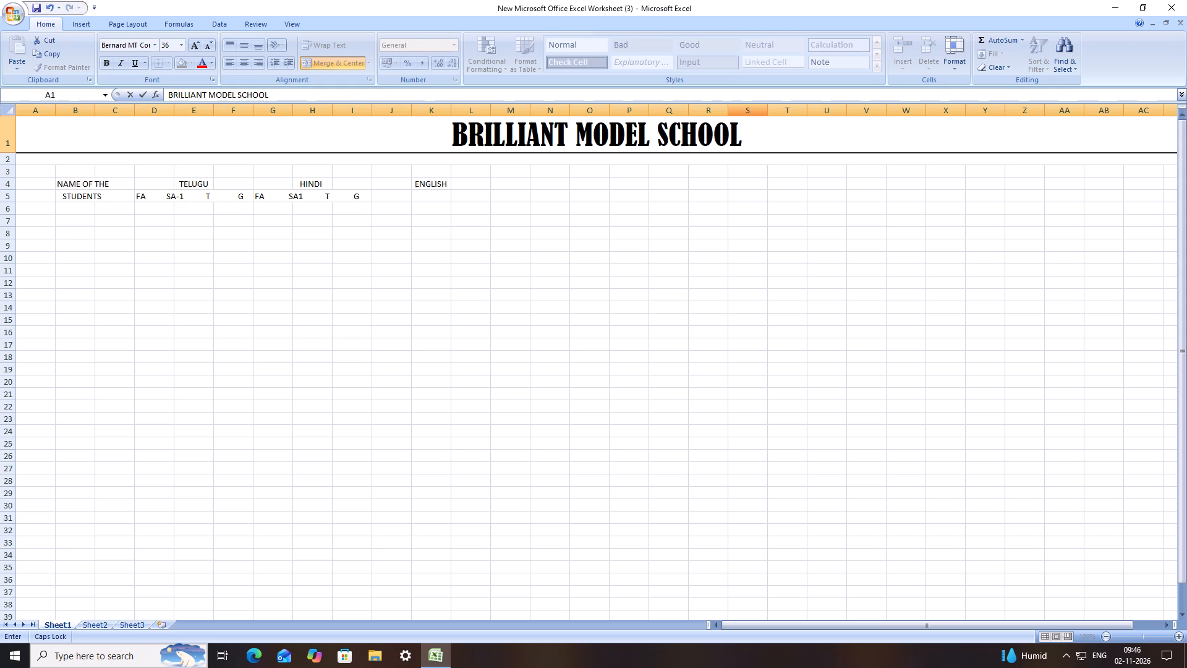
key("e")
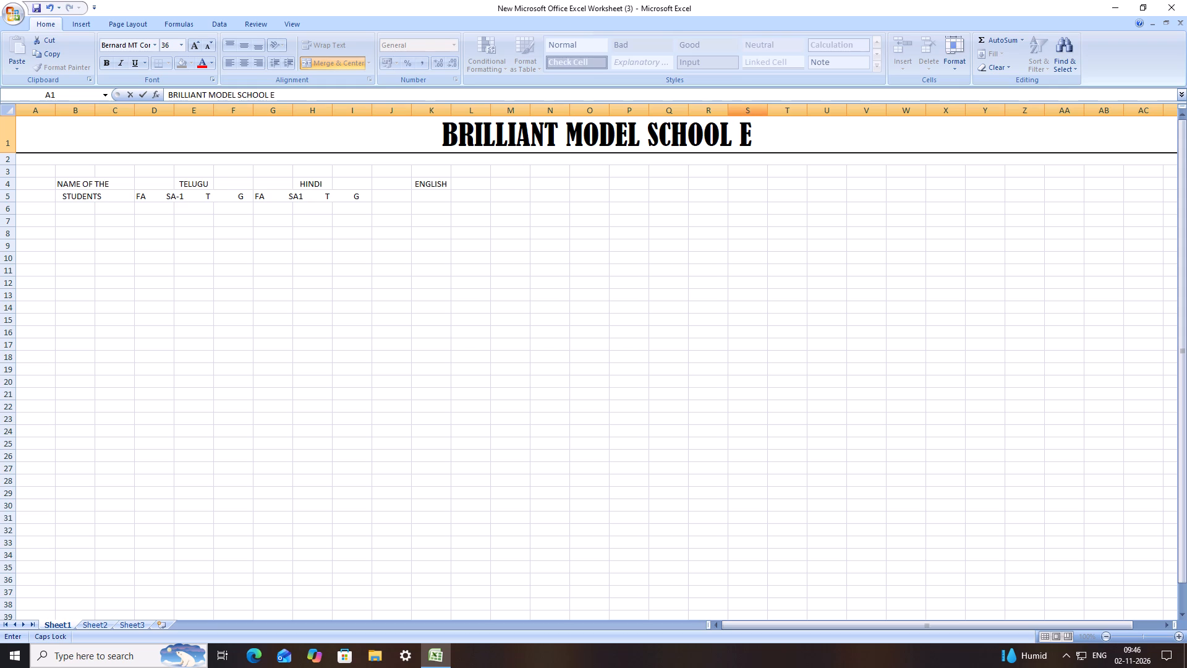
key("slash")
key("m")
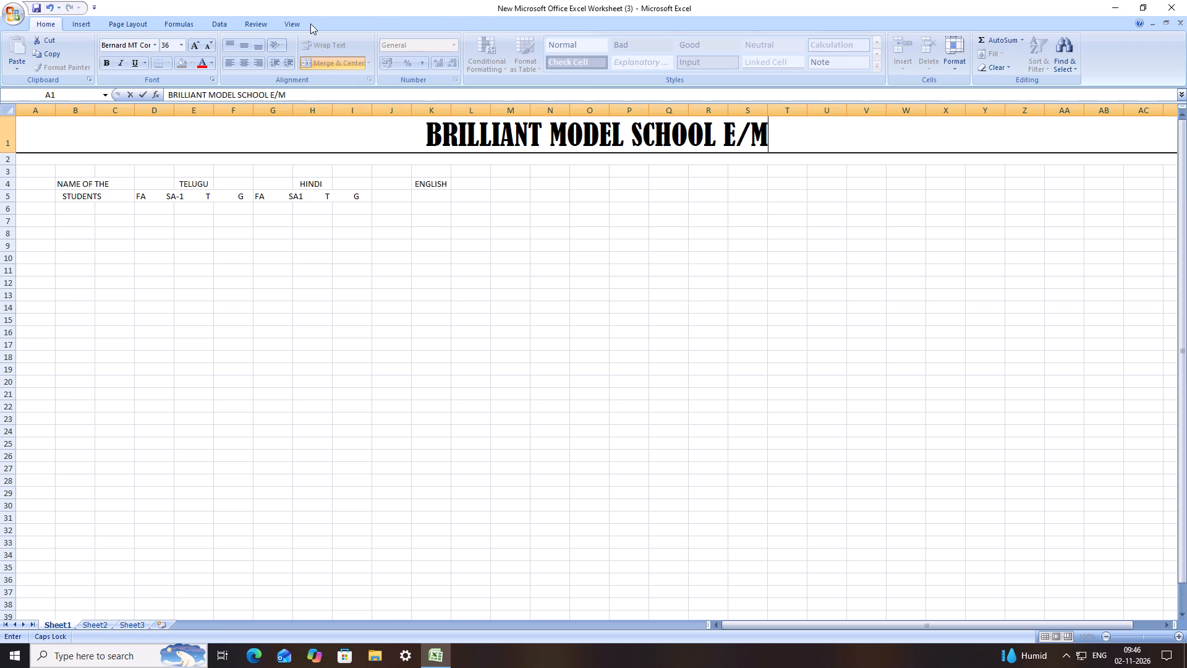
Try to apply bold, underline and italic to the BRILLIANT MODEL SCHOOL E/M title.
left_click(108, 67)
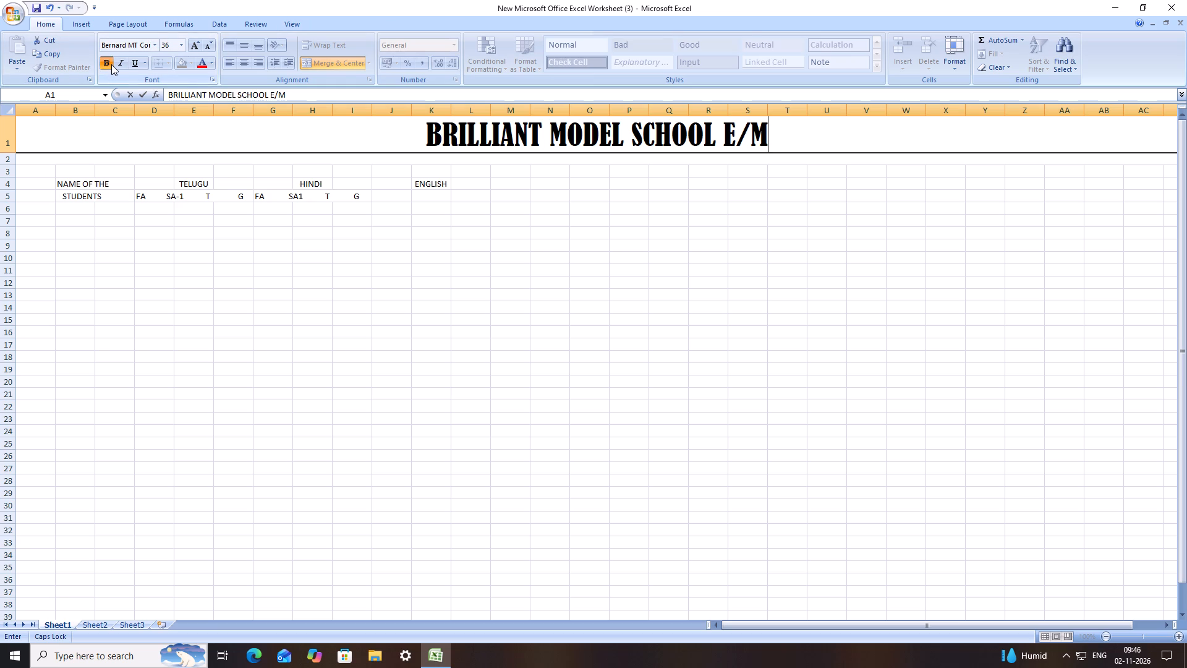
left_click(111, 64)
left_click(108, 64)
left_click(129, 62)
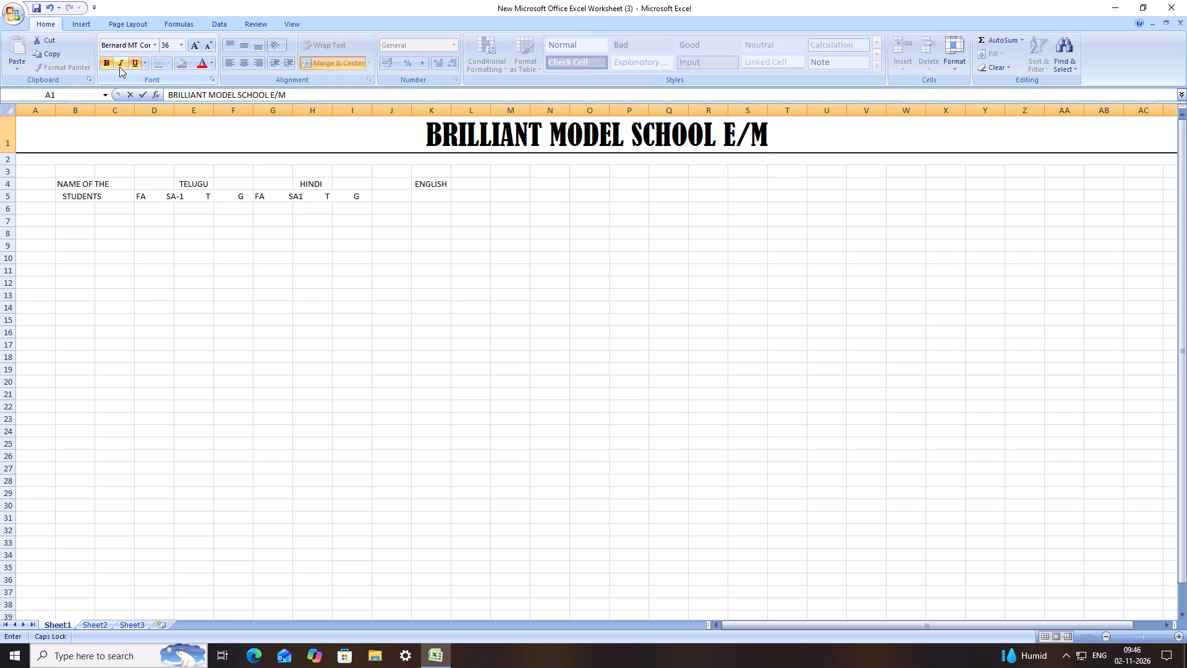
left_click(119, 67)
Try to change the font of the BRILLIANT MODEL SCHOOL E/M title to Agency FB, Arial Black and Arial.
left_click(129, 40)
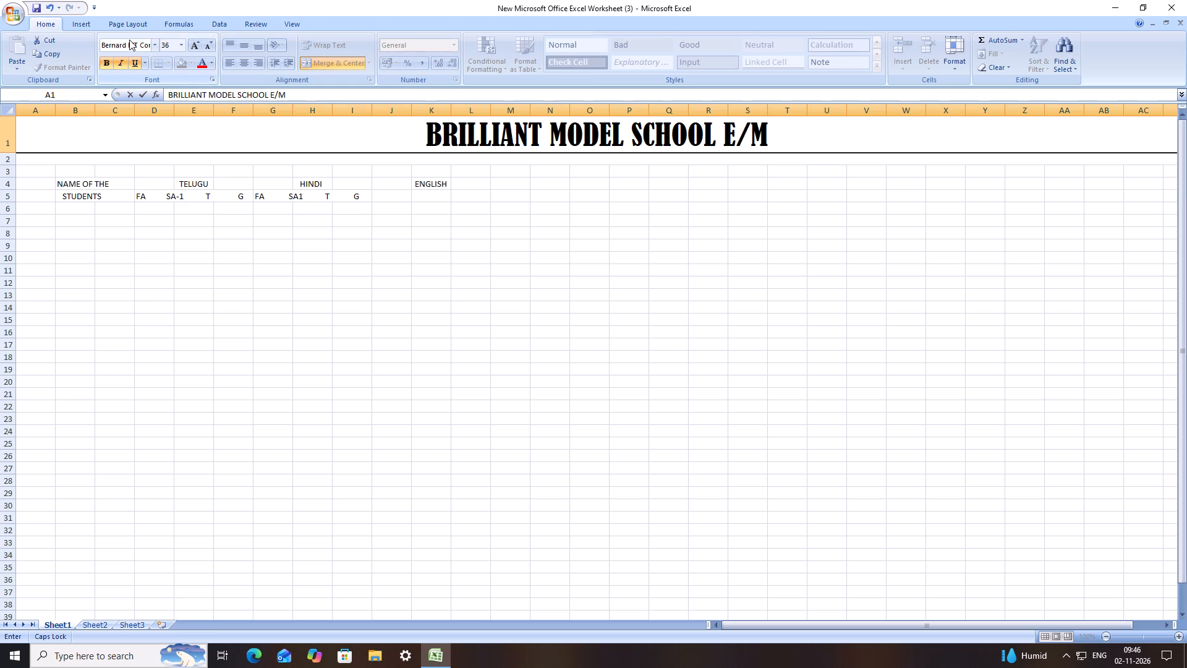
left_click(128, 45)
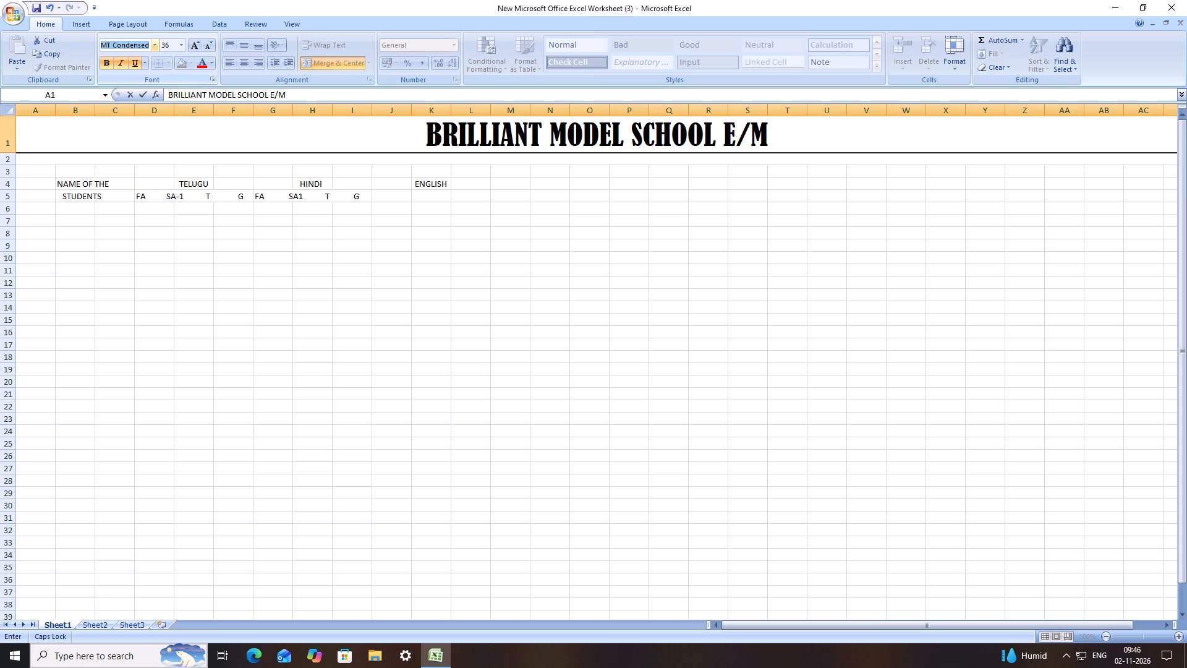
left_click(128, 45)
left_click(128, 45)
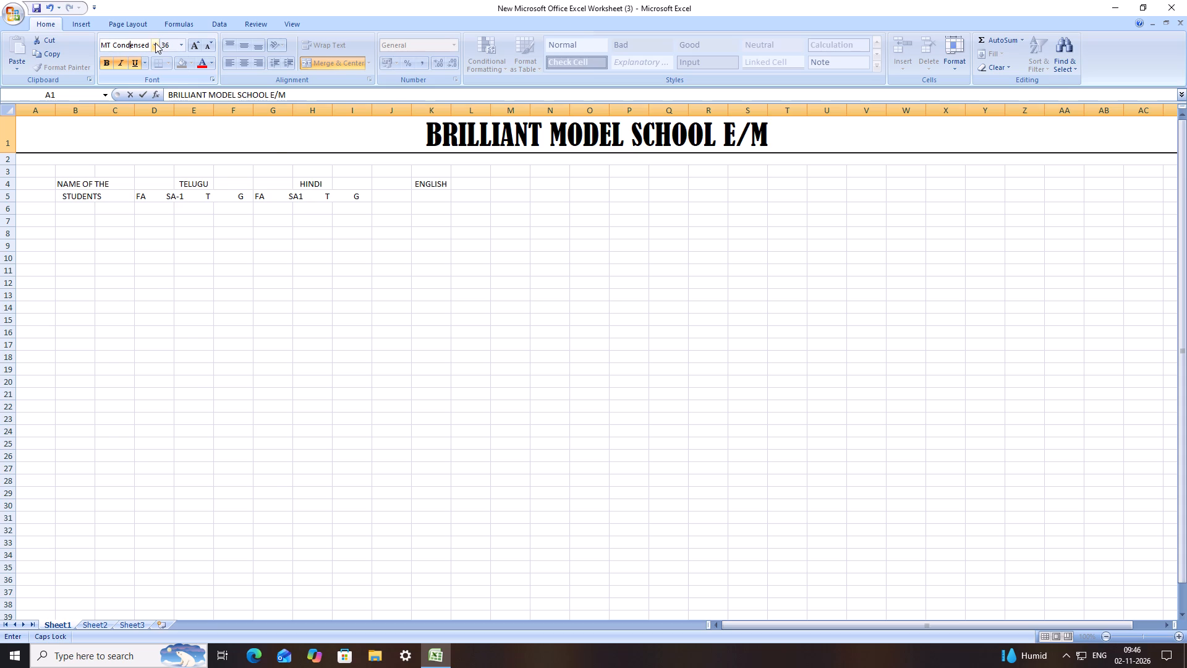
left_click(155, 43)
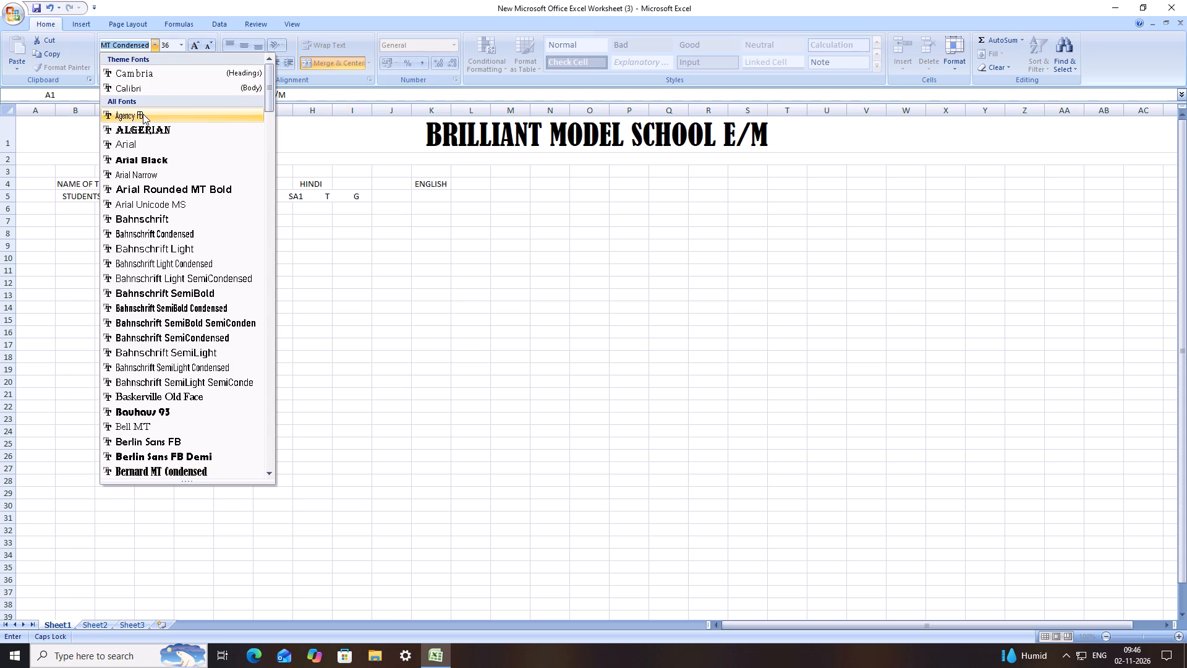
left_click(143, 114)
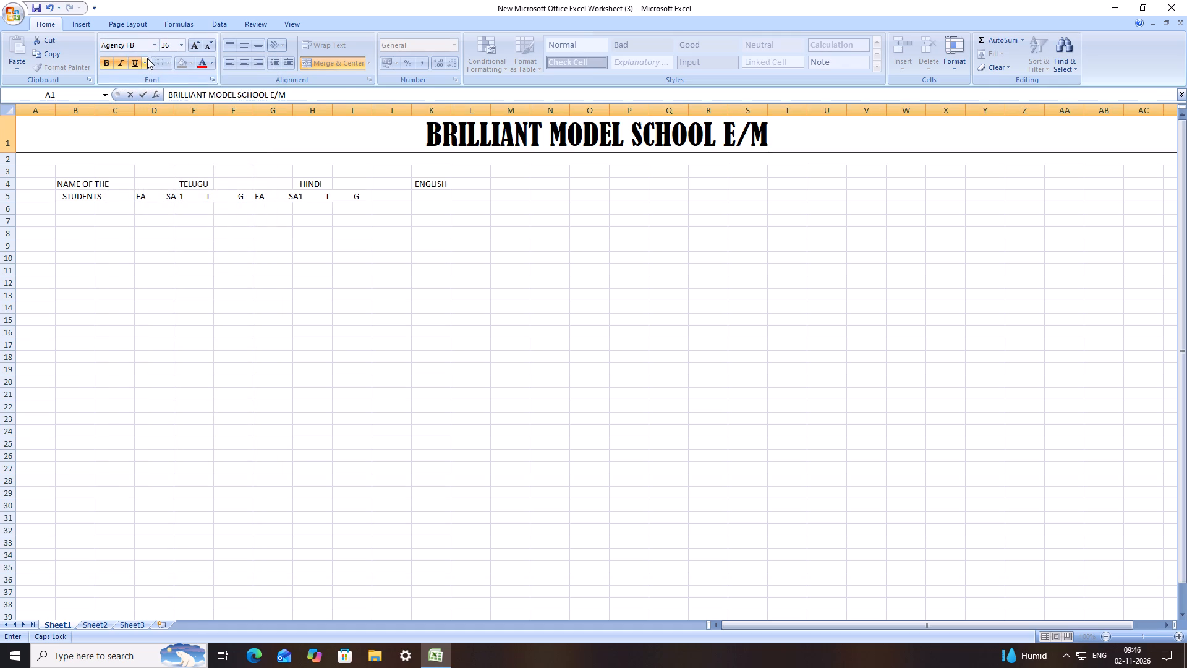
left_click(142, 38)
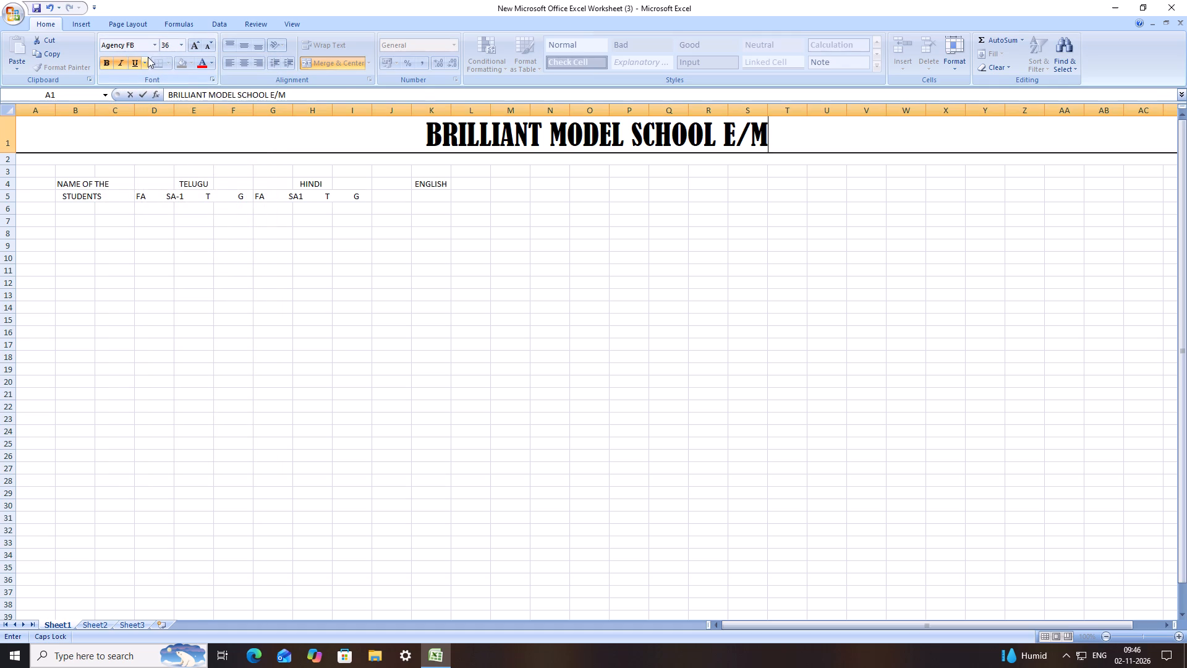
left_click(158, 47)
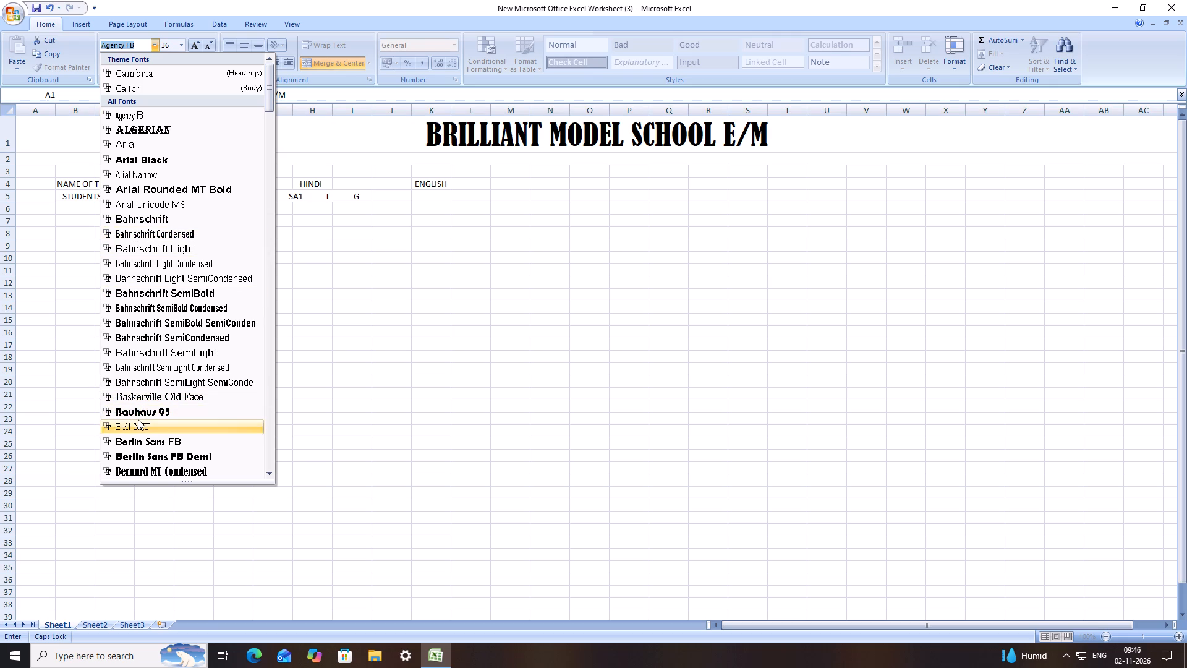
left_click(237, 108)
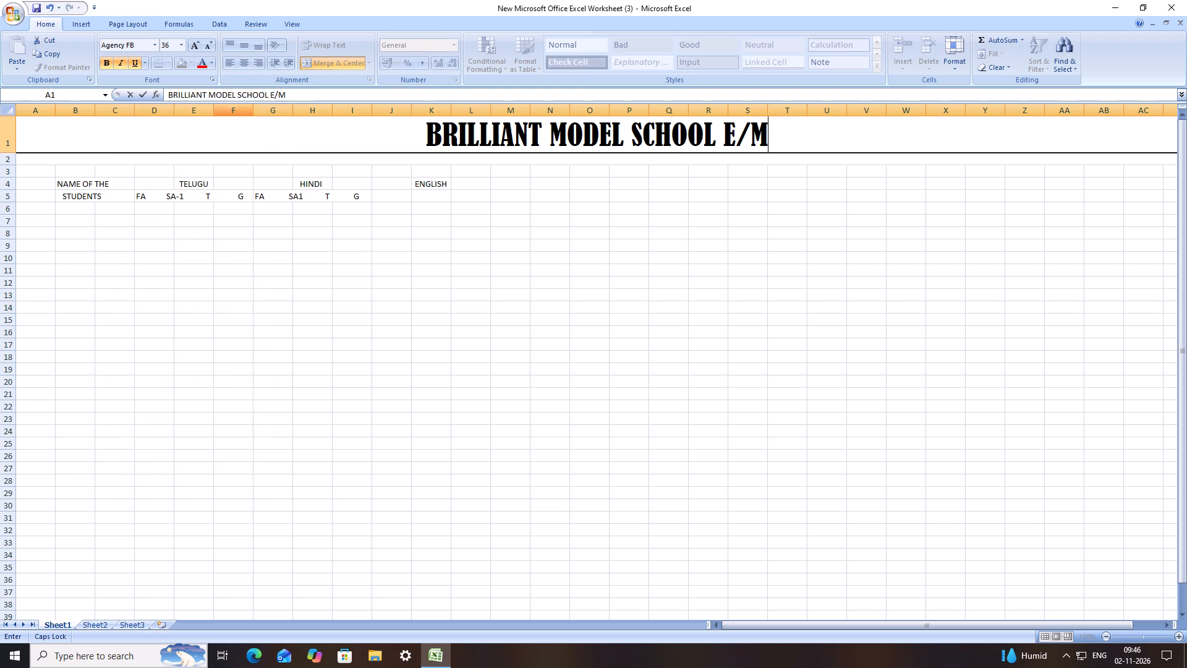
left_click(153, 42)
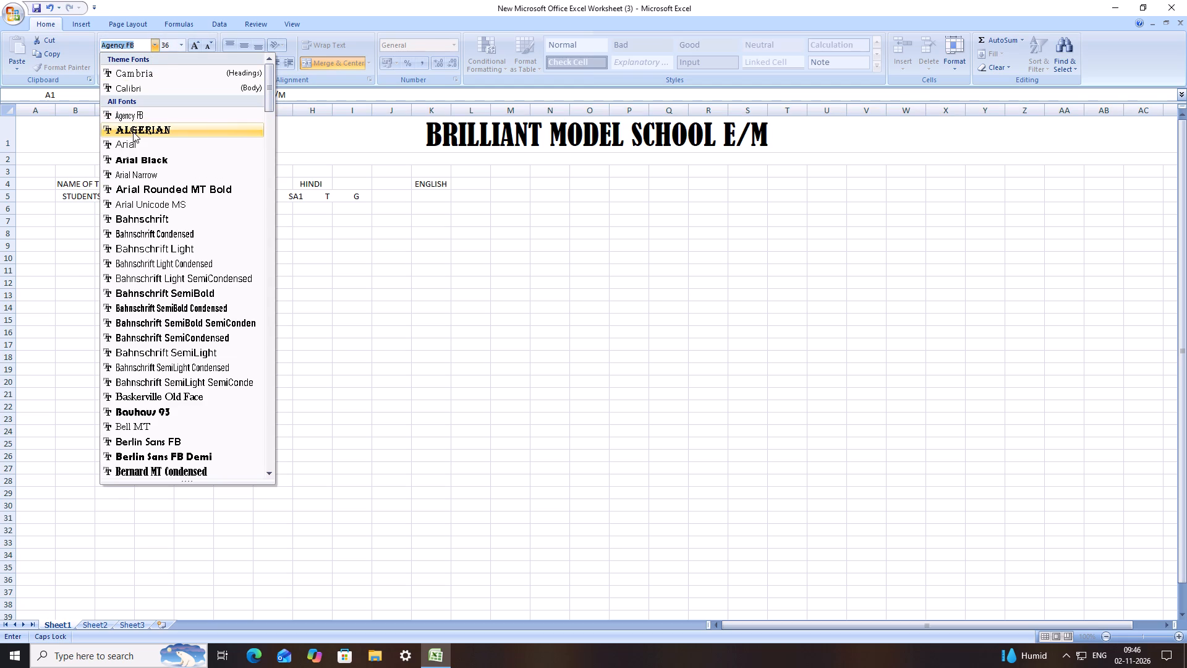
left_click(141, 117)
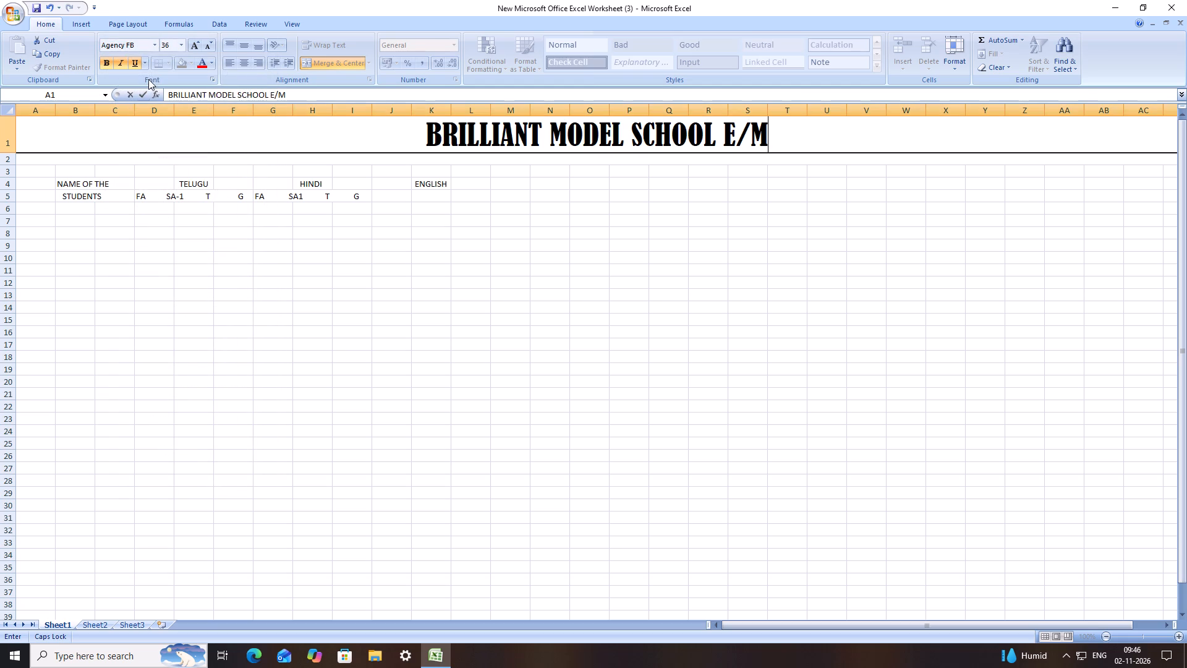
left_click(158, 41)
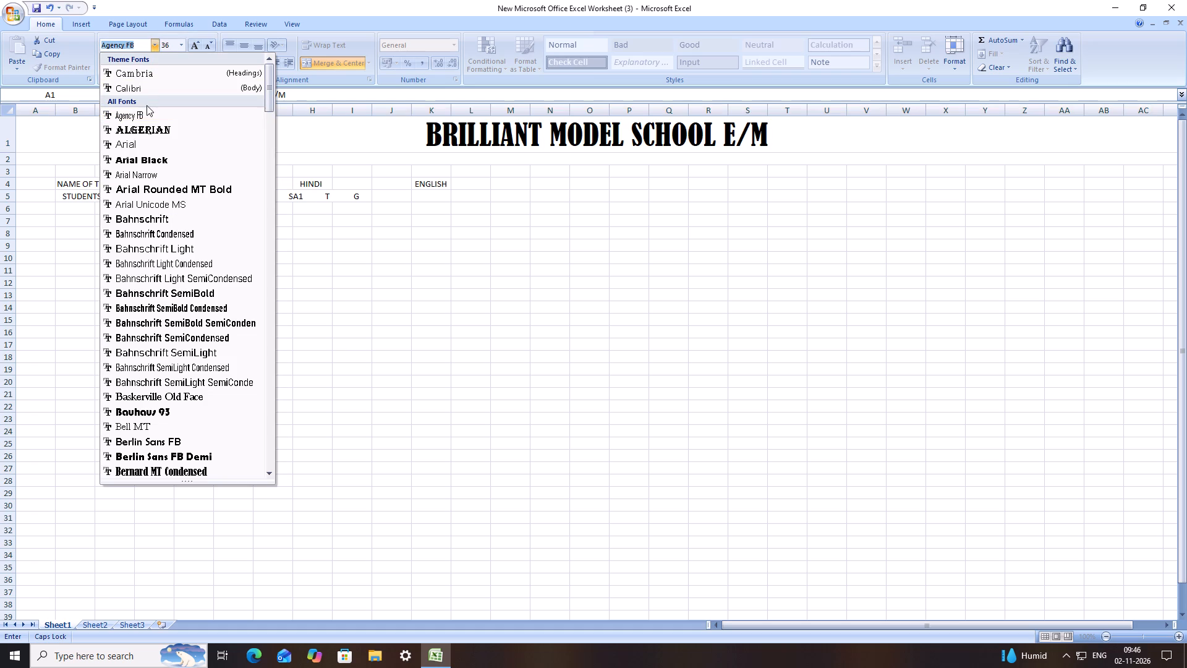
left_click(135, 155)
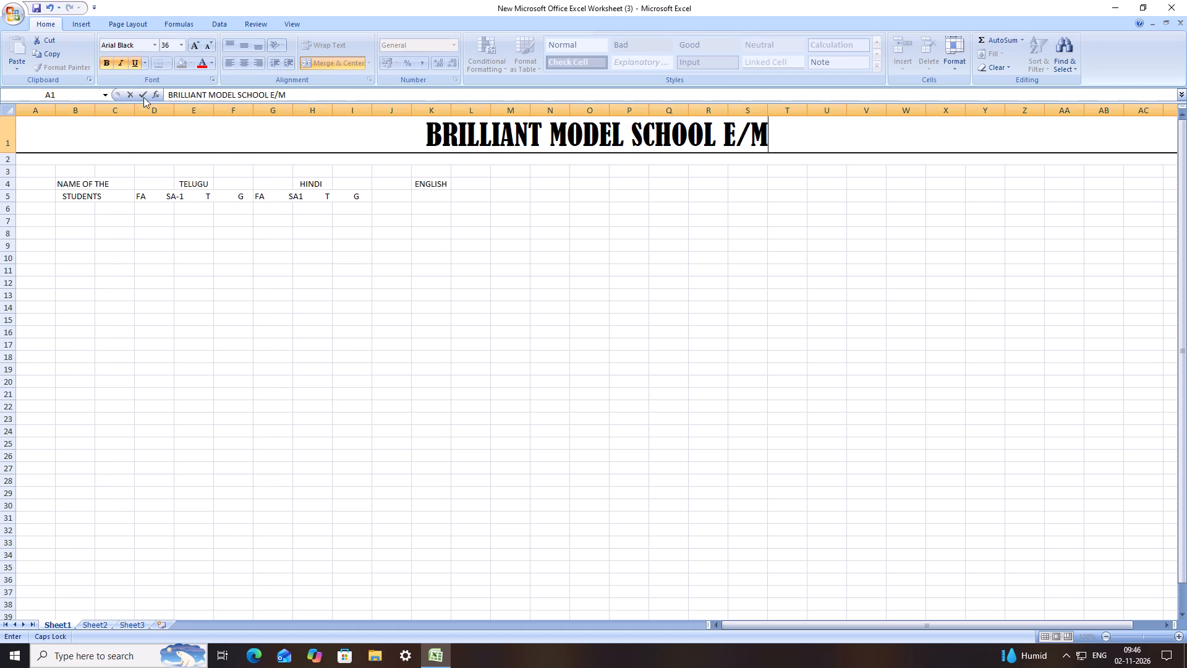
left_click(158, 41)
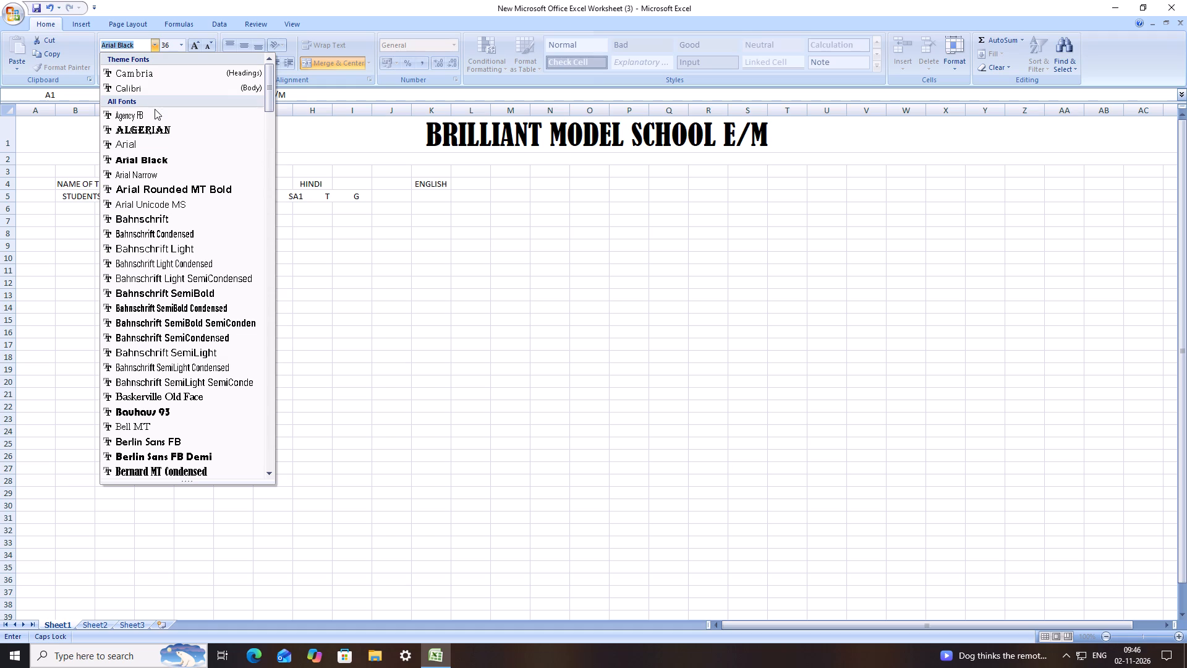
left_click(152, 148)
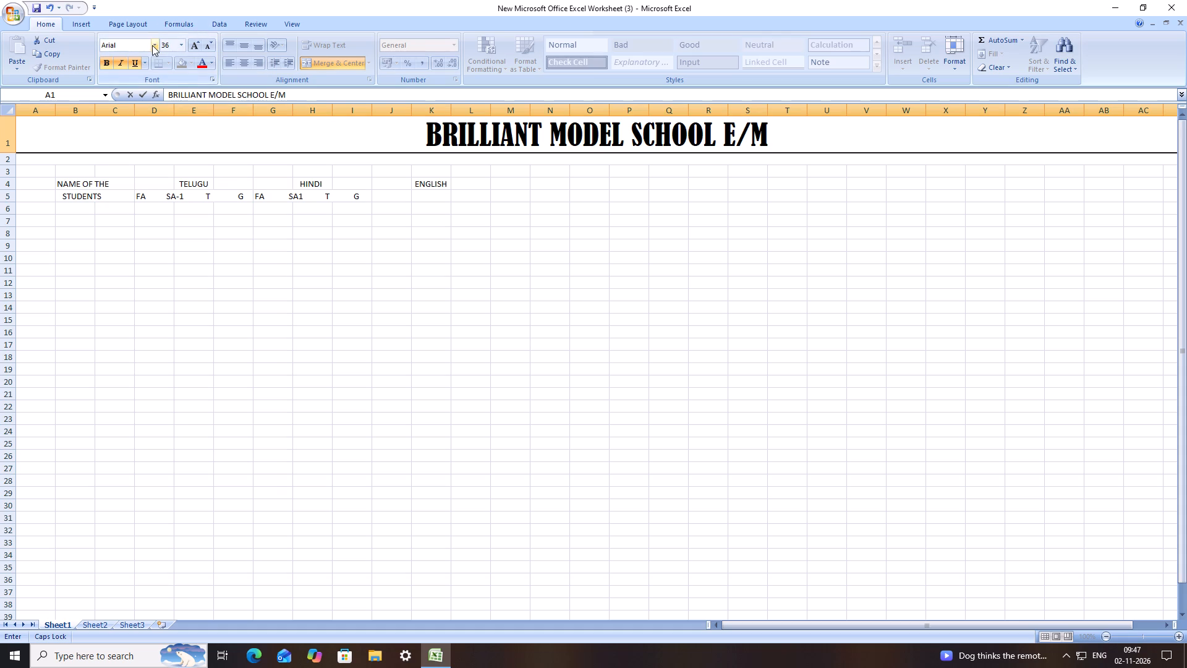
Commit the school title and enter the subtitle Summative Assessment - I in the merged cell of row 2.
left_click(205, 46)
key("Return")
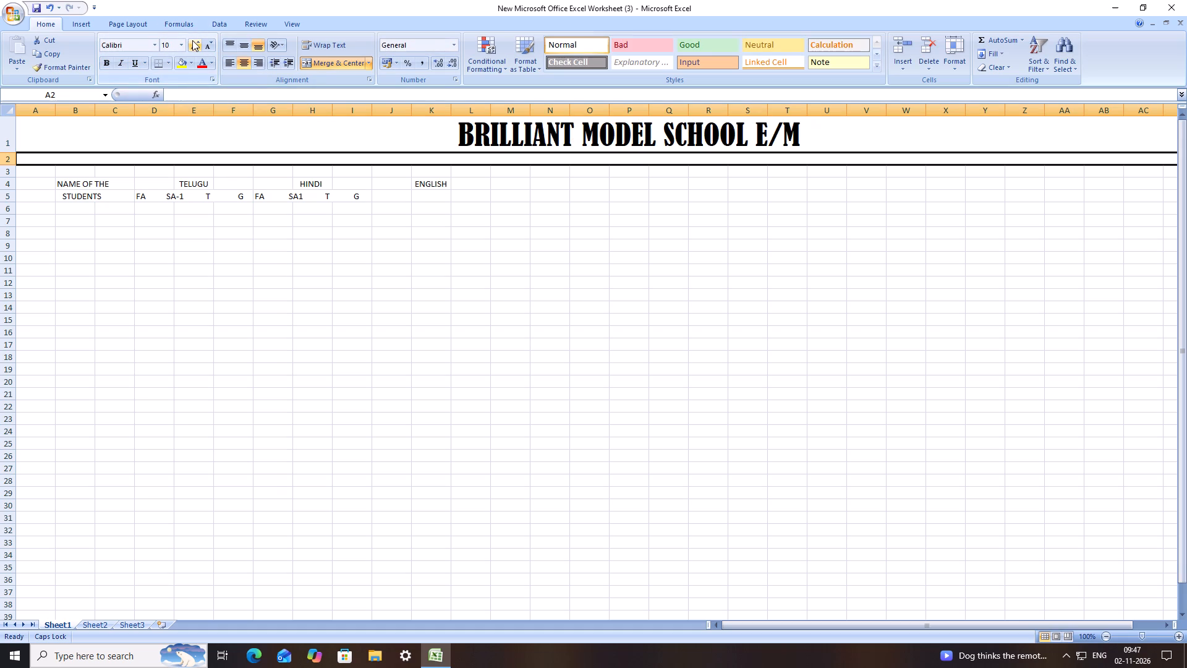
left_click(192, 40)
key("space")
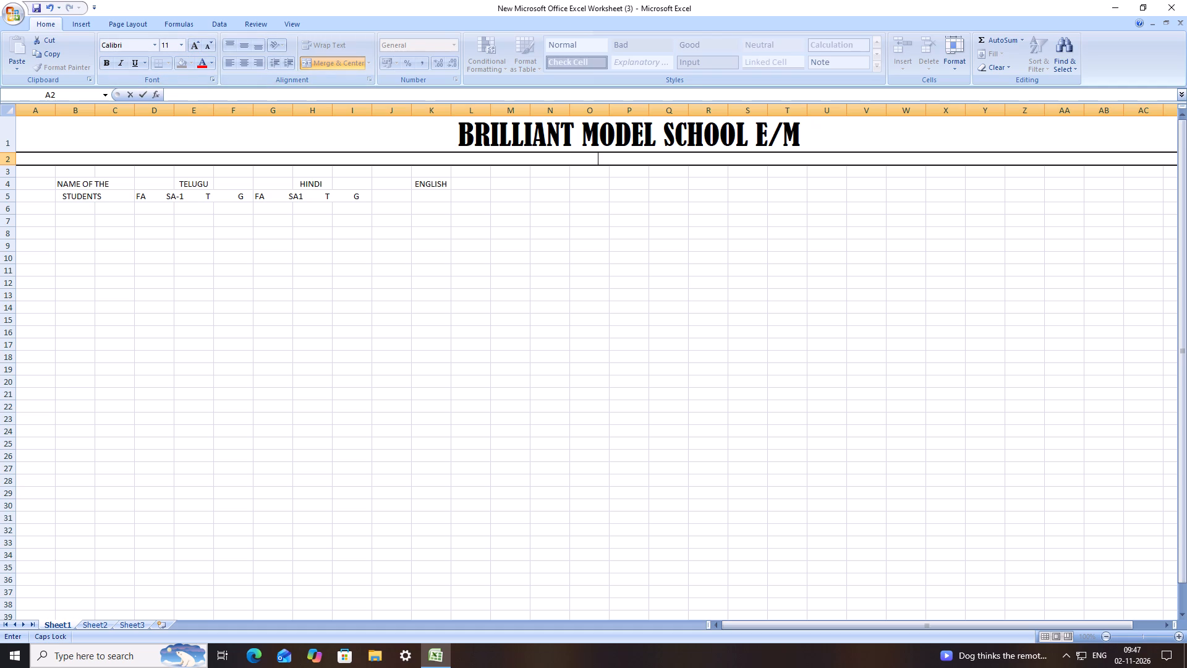
key("s")
key("u")
type("mma")
type("ti")
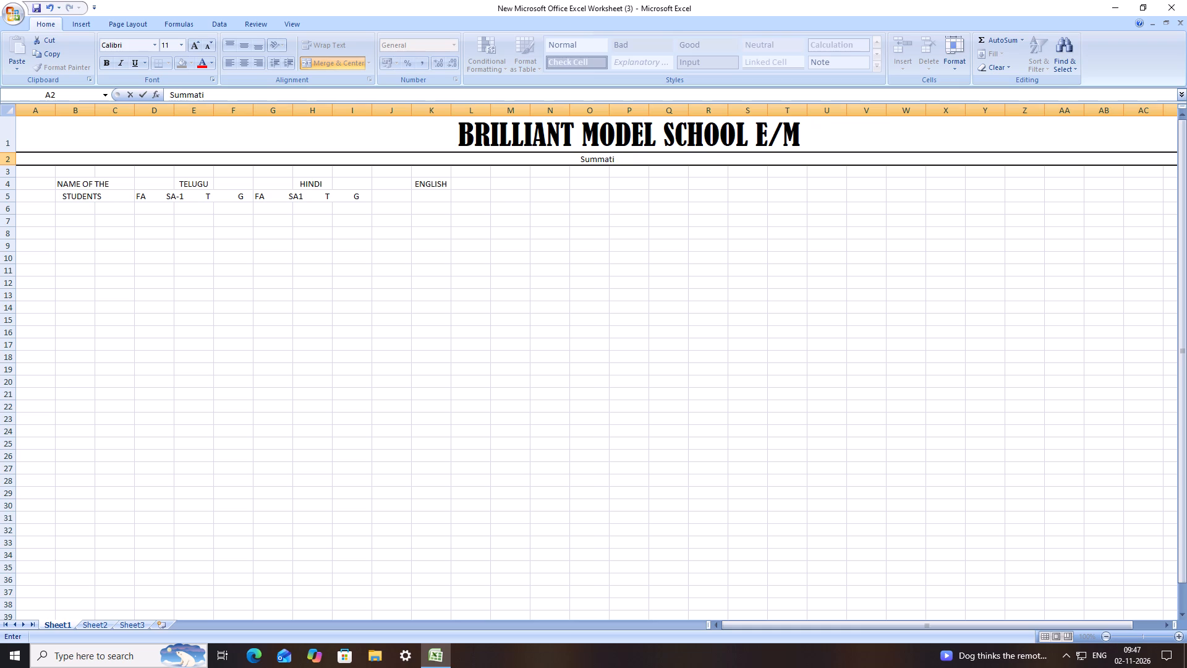
key("v")
key("e")
key("space")
key("a")
type("ss")
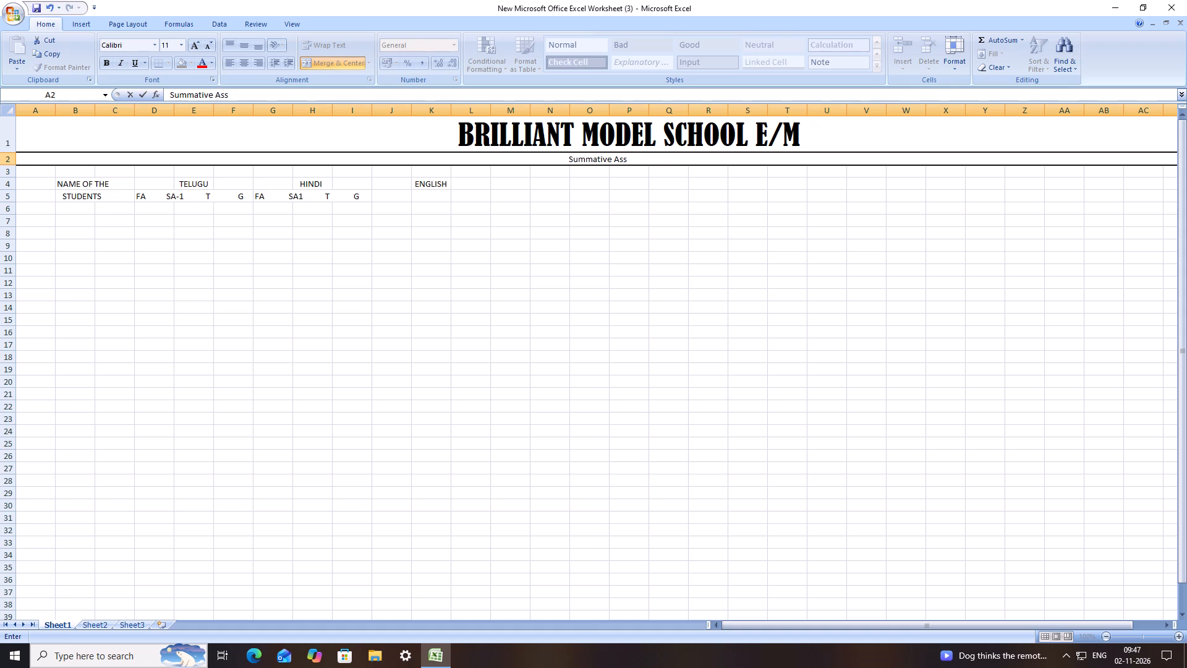
type("ess")
key("m")
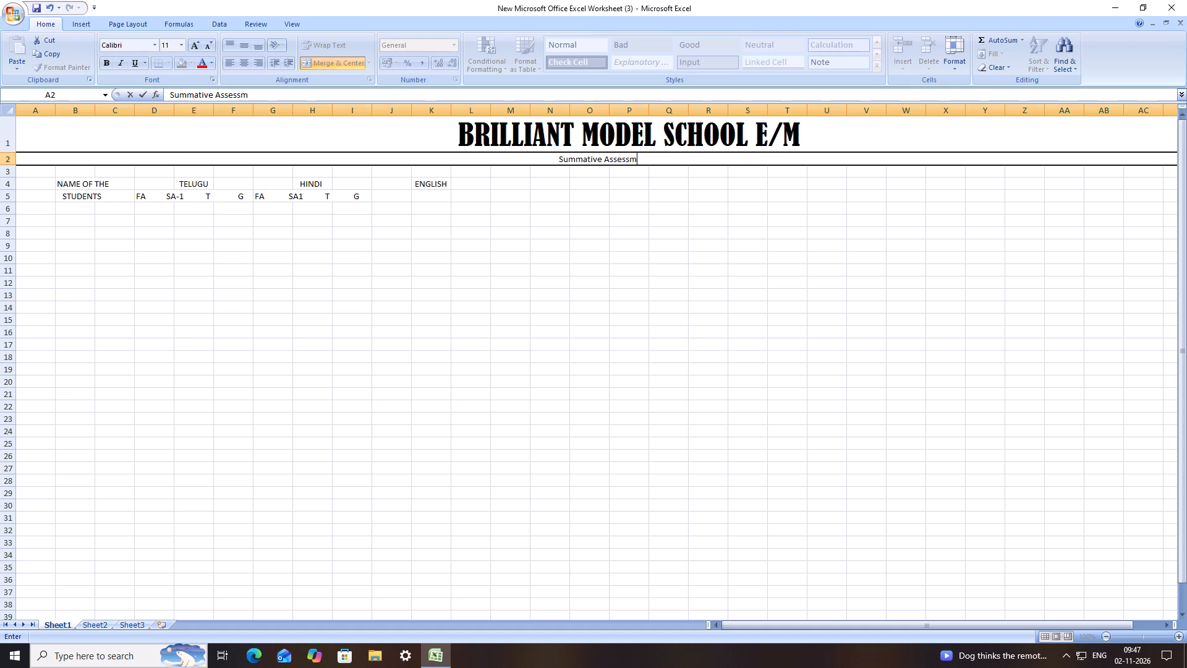
key("e")
type("nt")
key("space")
key("minus")
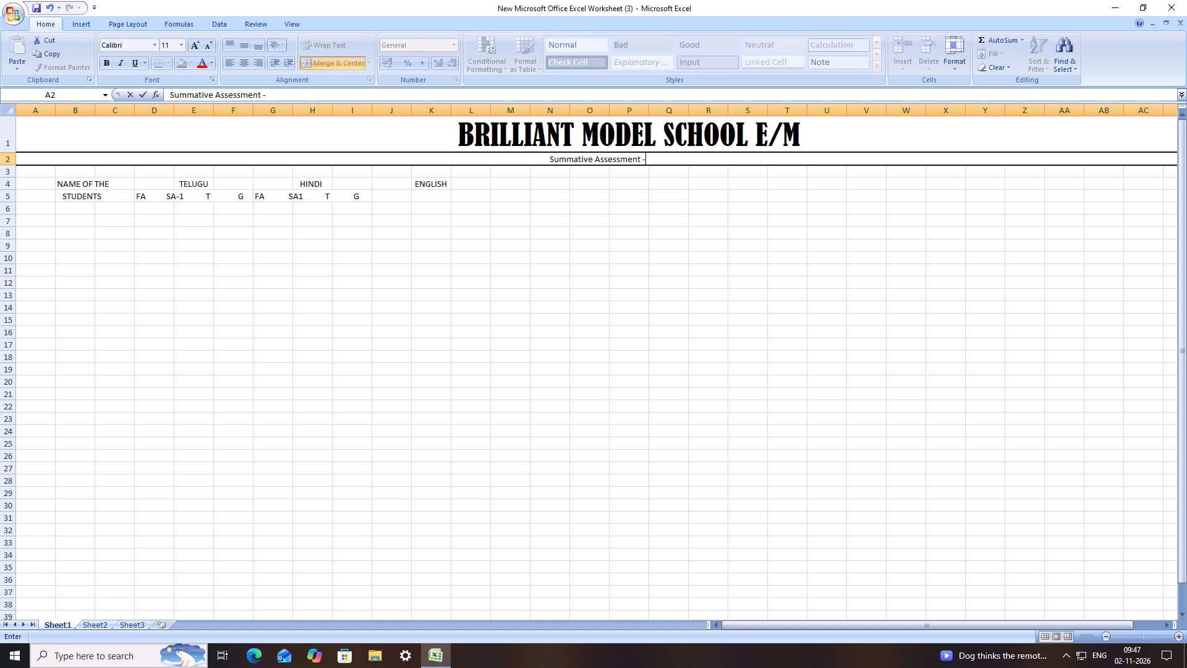
key("space")
key("i")
key("BackSpace")
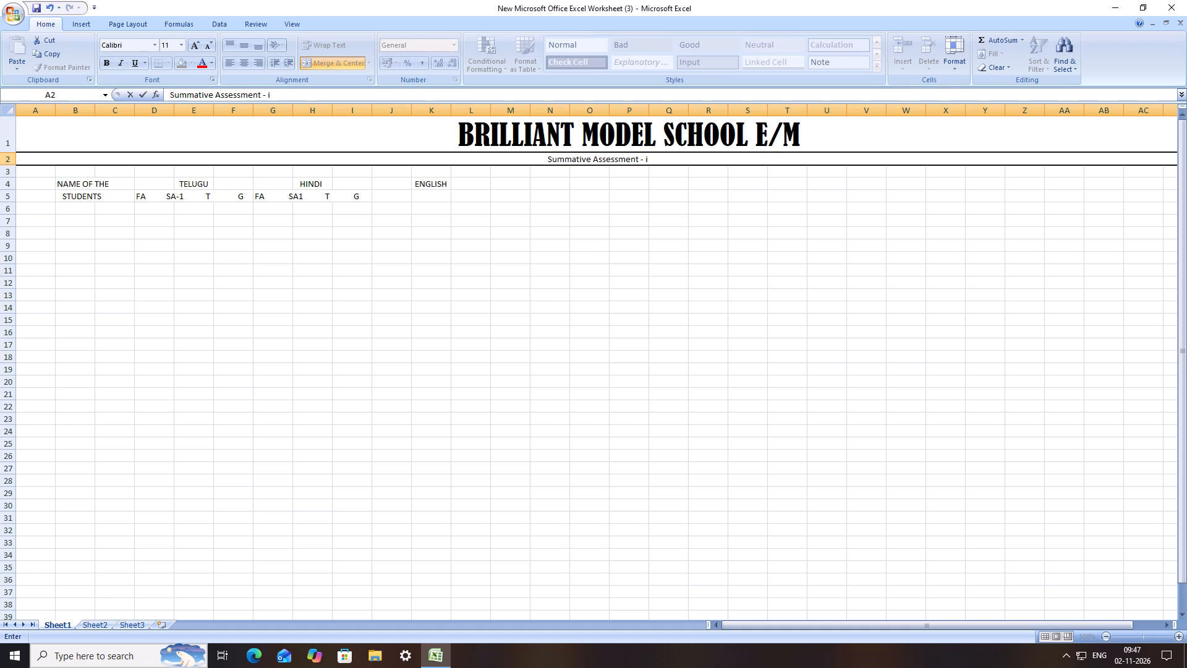
key("i")
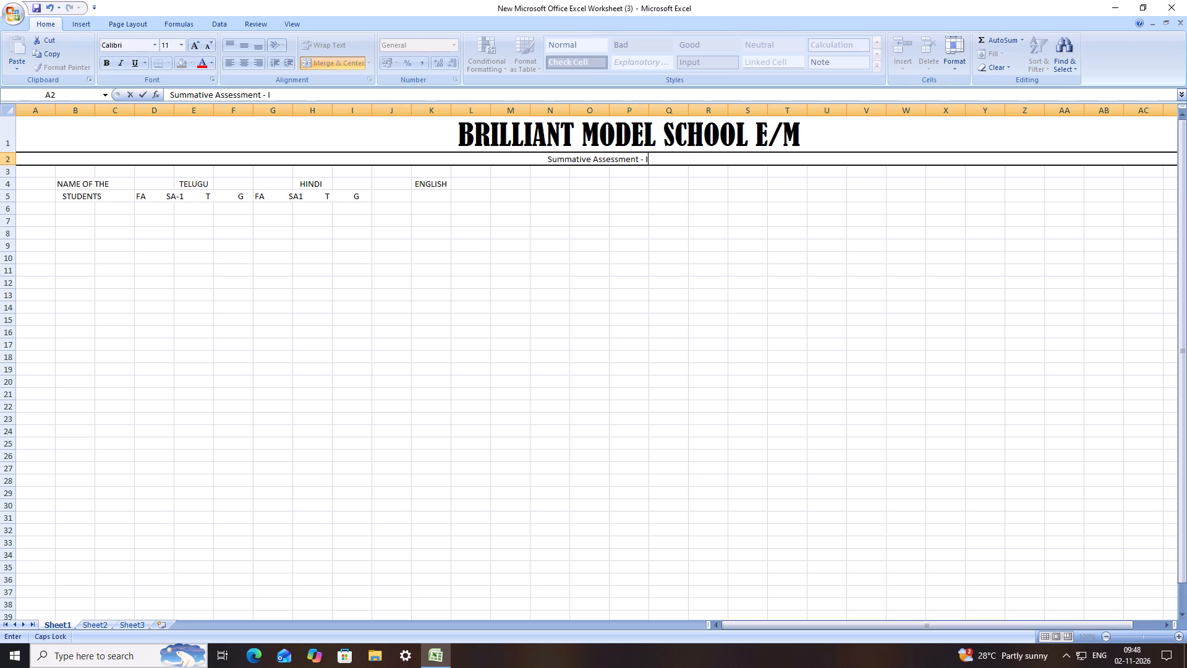
key("space")
key("shift+braceleft")
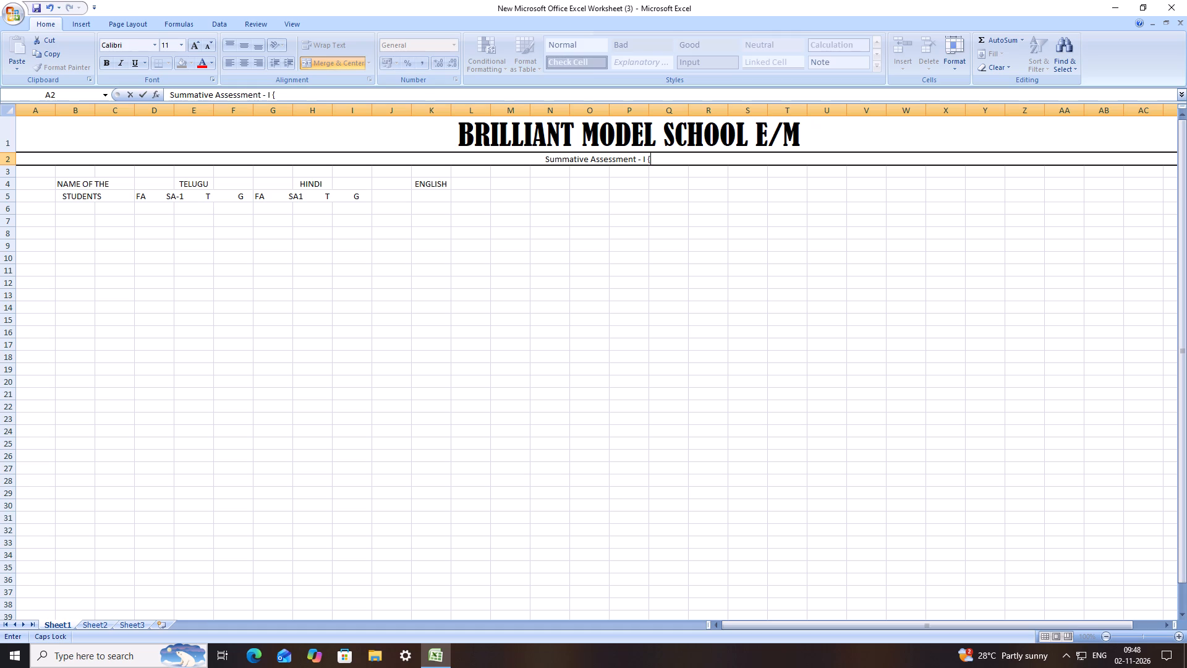
key("BackSpace")
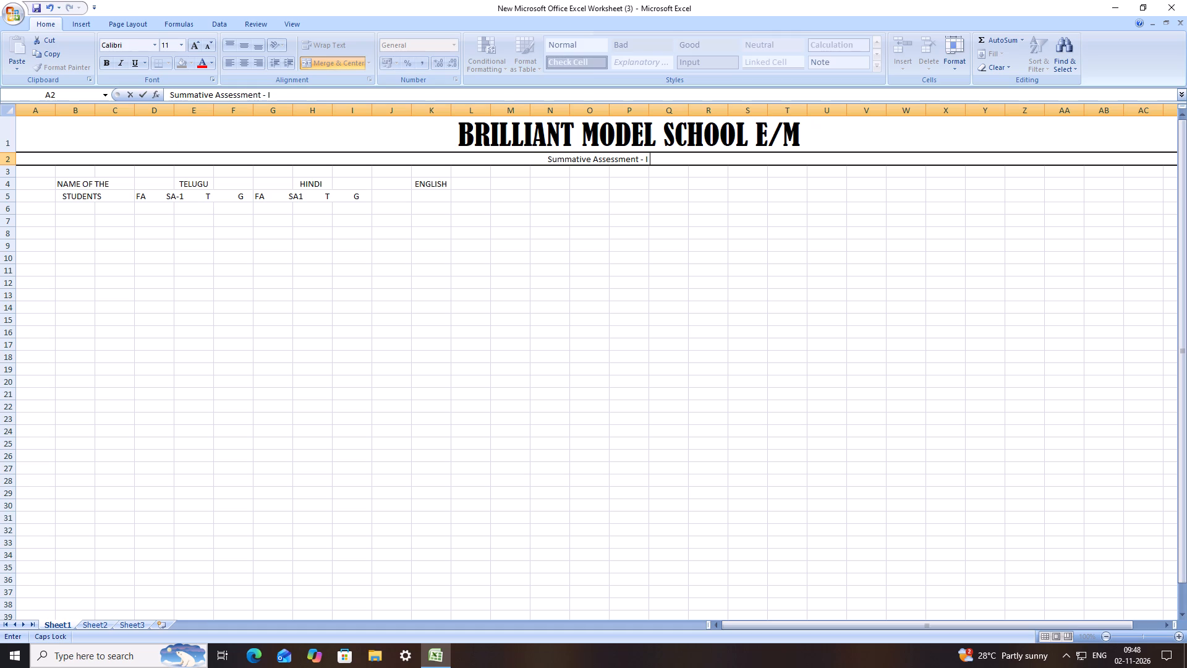
Append the school year (2025-26) to the Summative Assessment - I subtitle in row 2.
key("9")
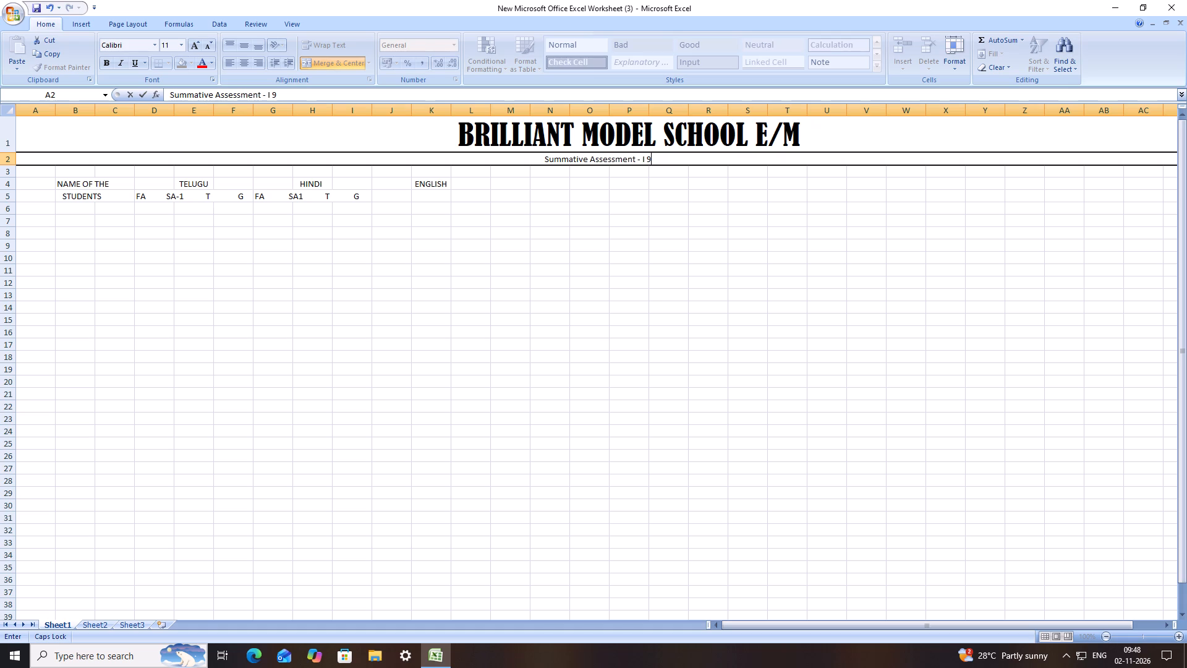
key("BackSpace")
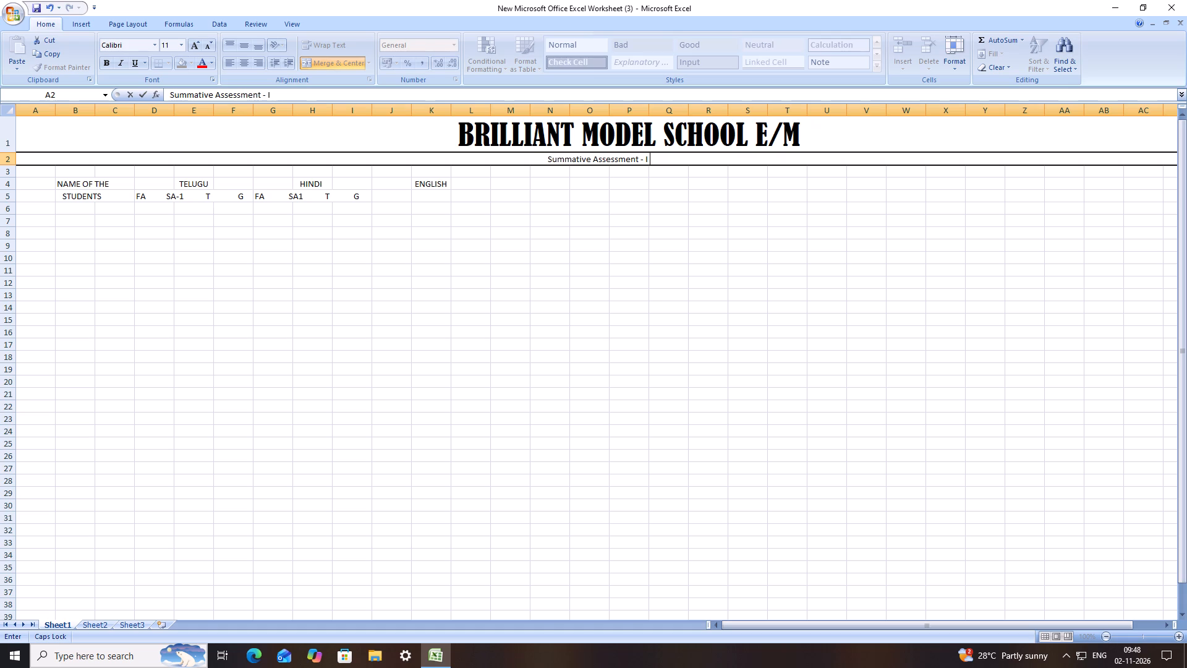
key("shift+parenleft")
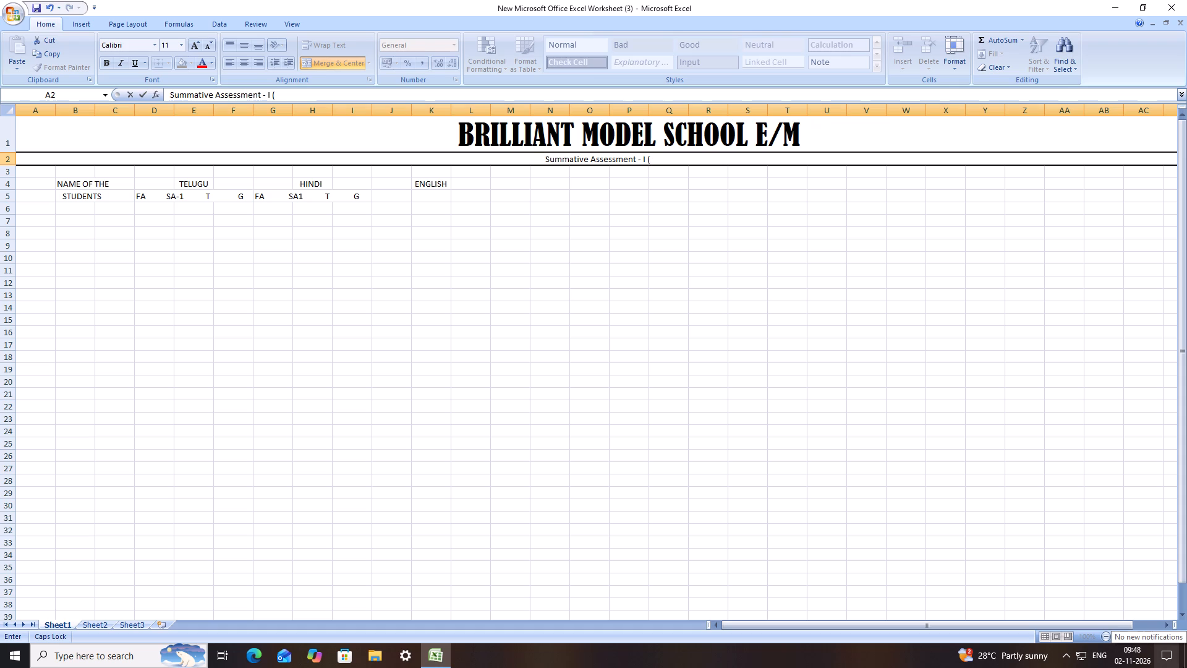
key("2")
key("BackSpace")
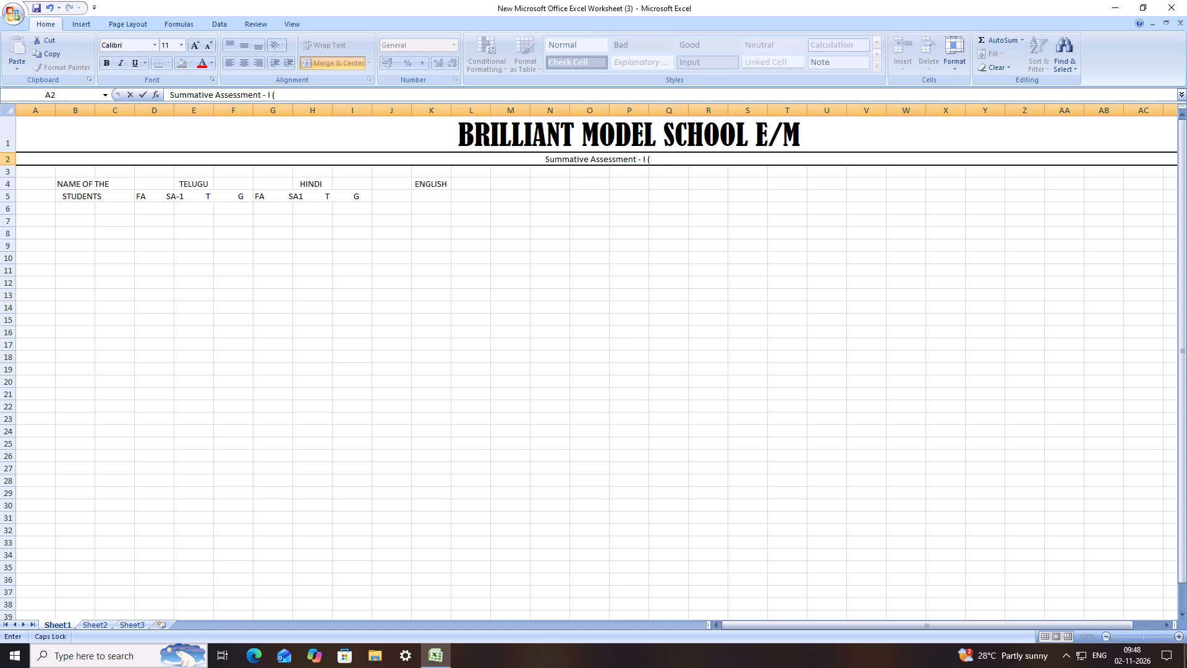
key("2")
key("0")
key("2")
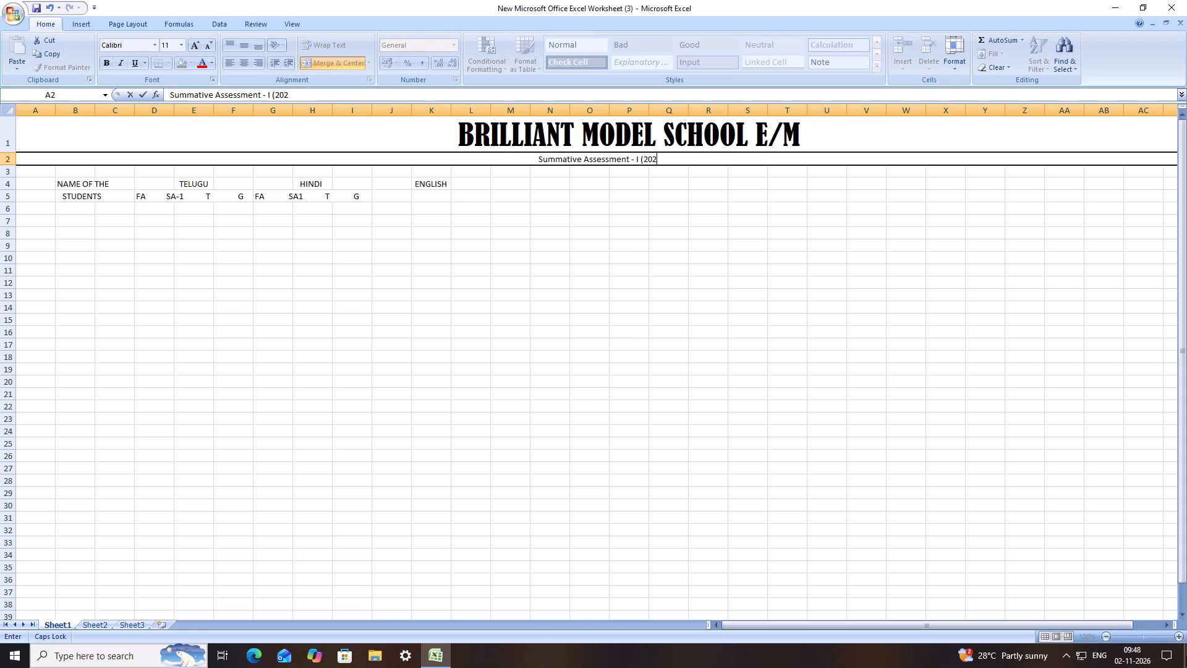
key("5")
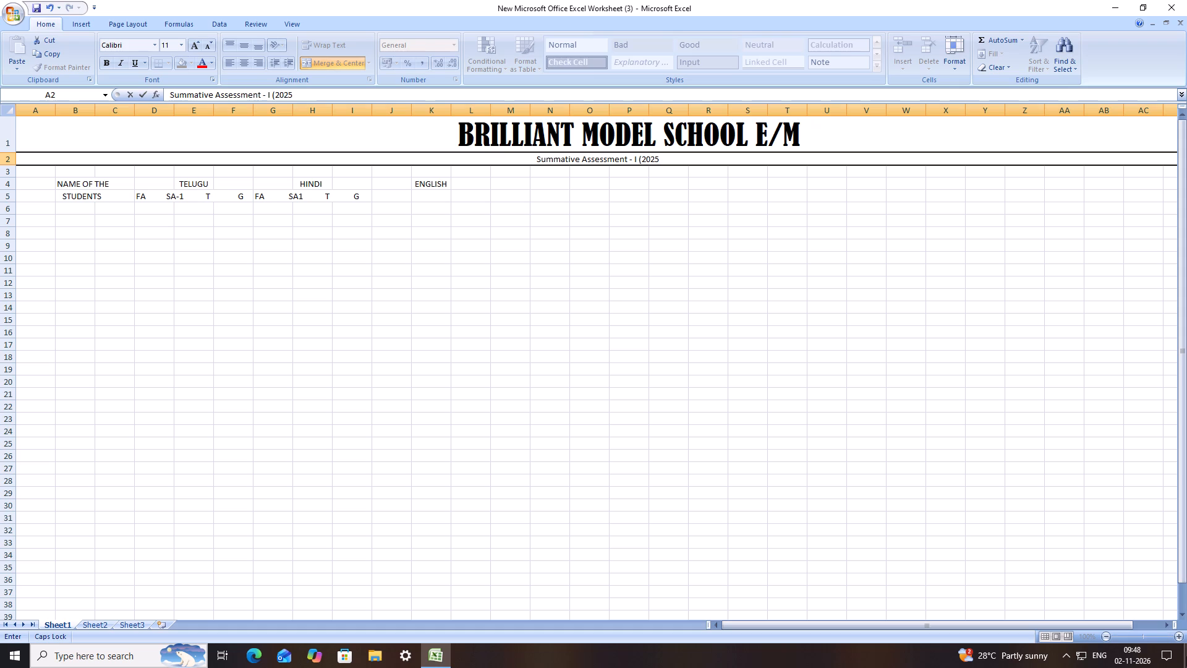
key("minus")
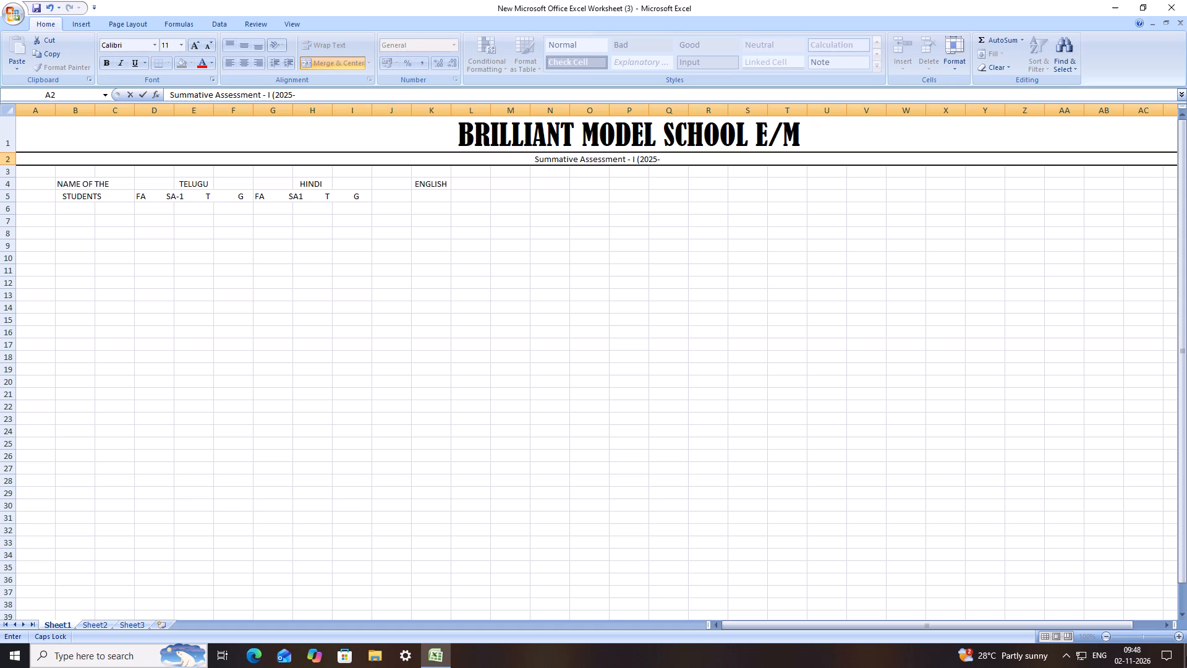
key("2")
key("6")
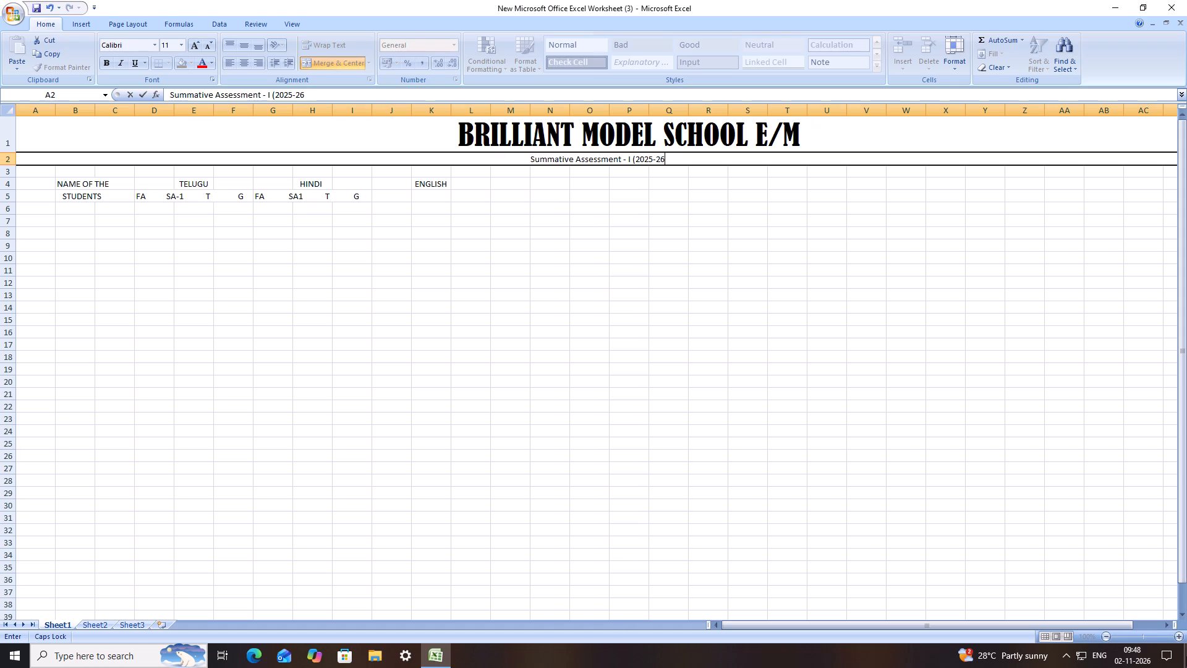
key("shift+parenright")
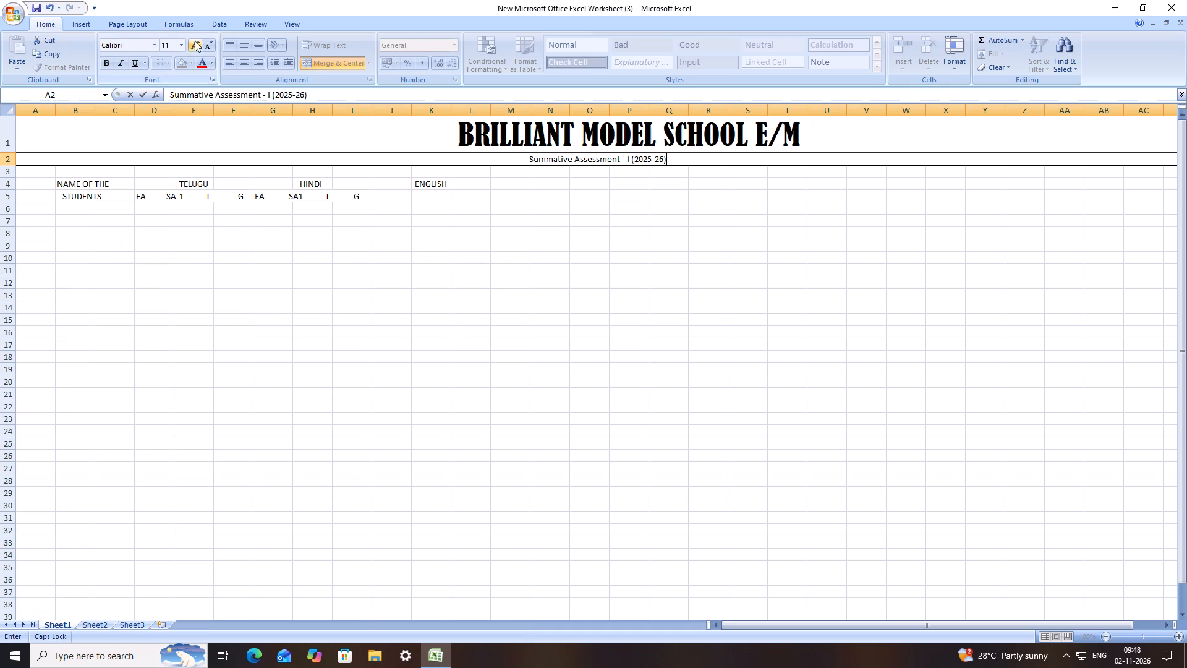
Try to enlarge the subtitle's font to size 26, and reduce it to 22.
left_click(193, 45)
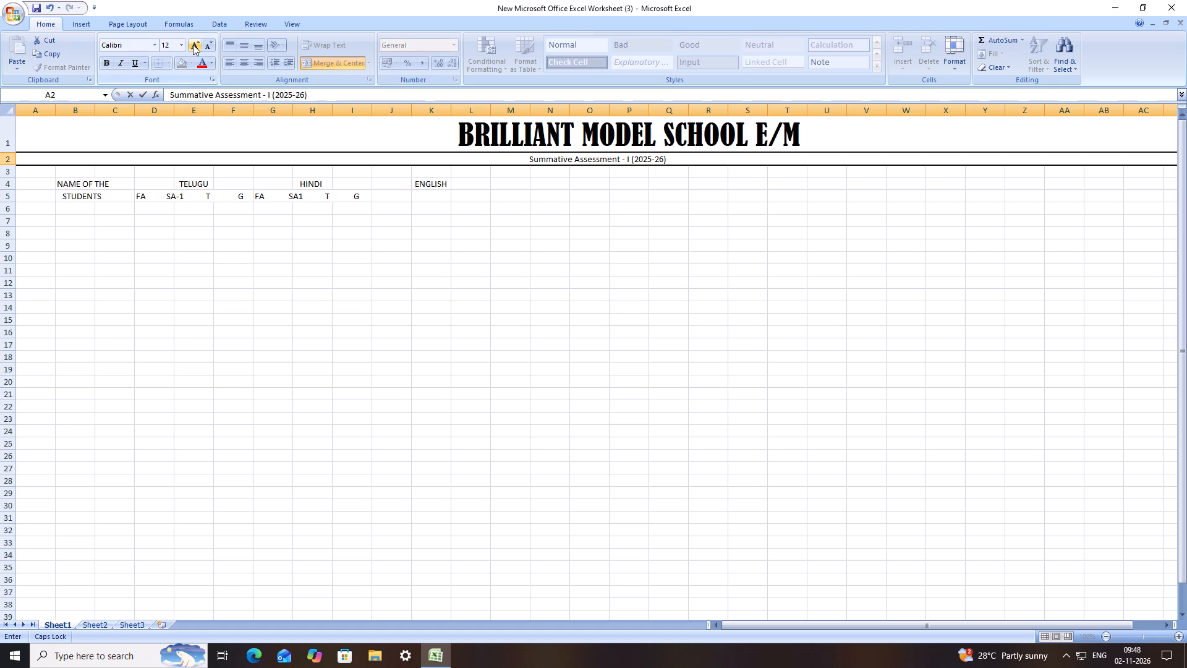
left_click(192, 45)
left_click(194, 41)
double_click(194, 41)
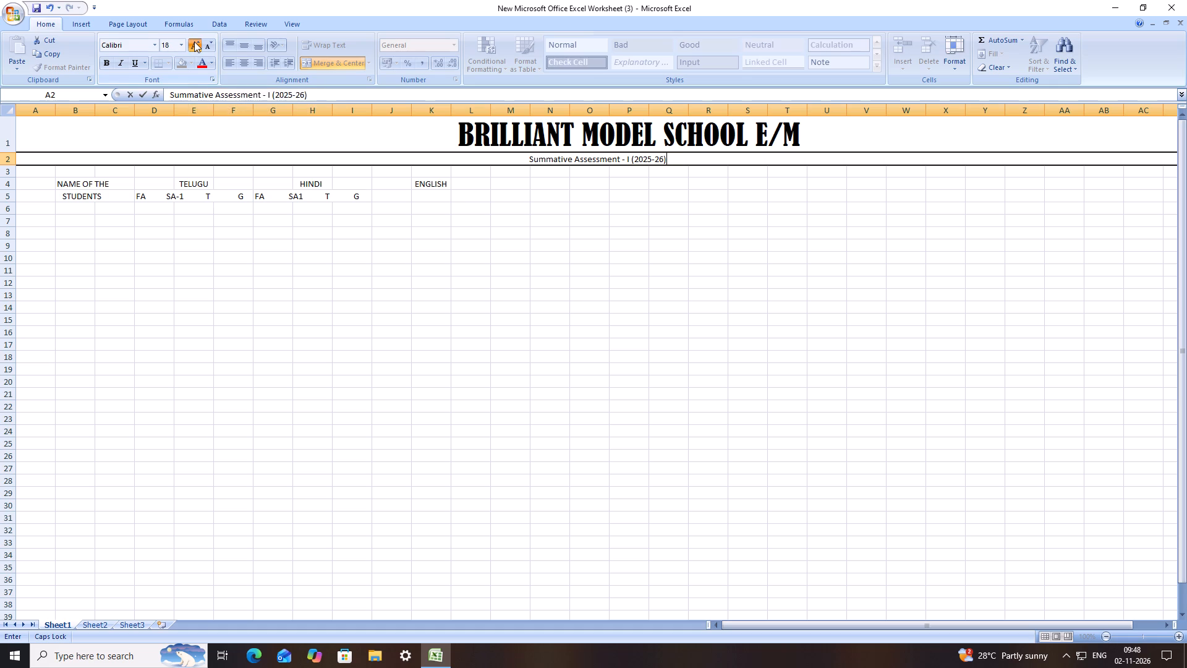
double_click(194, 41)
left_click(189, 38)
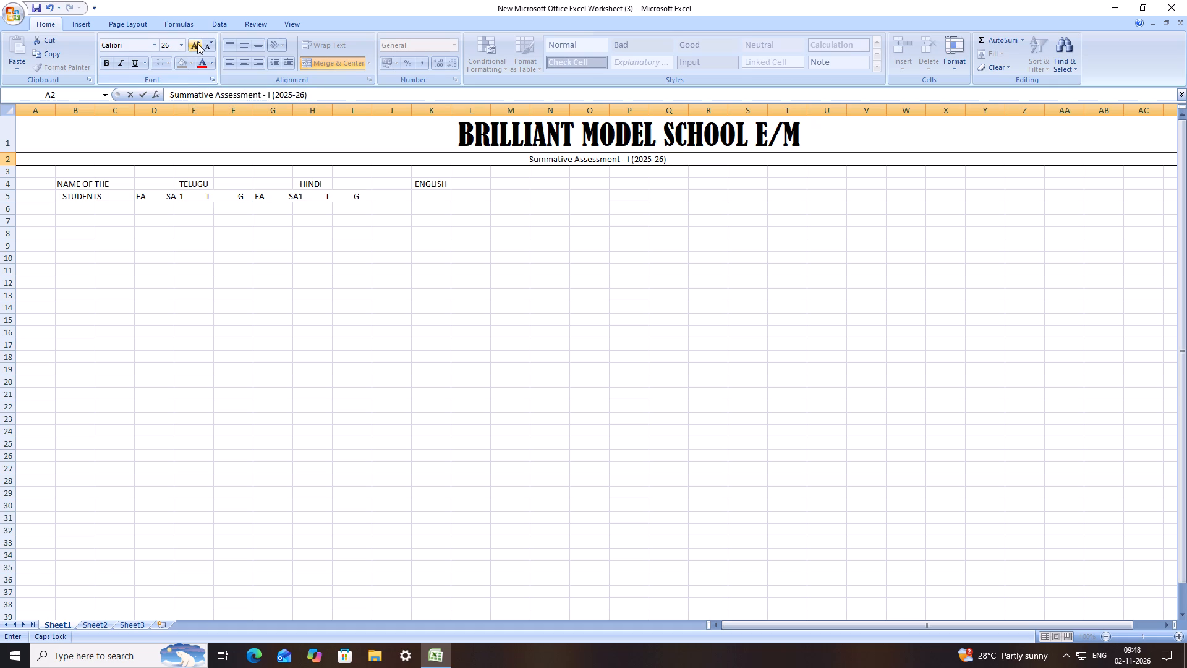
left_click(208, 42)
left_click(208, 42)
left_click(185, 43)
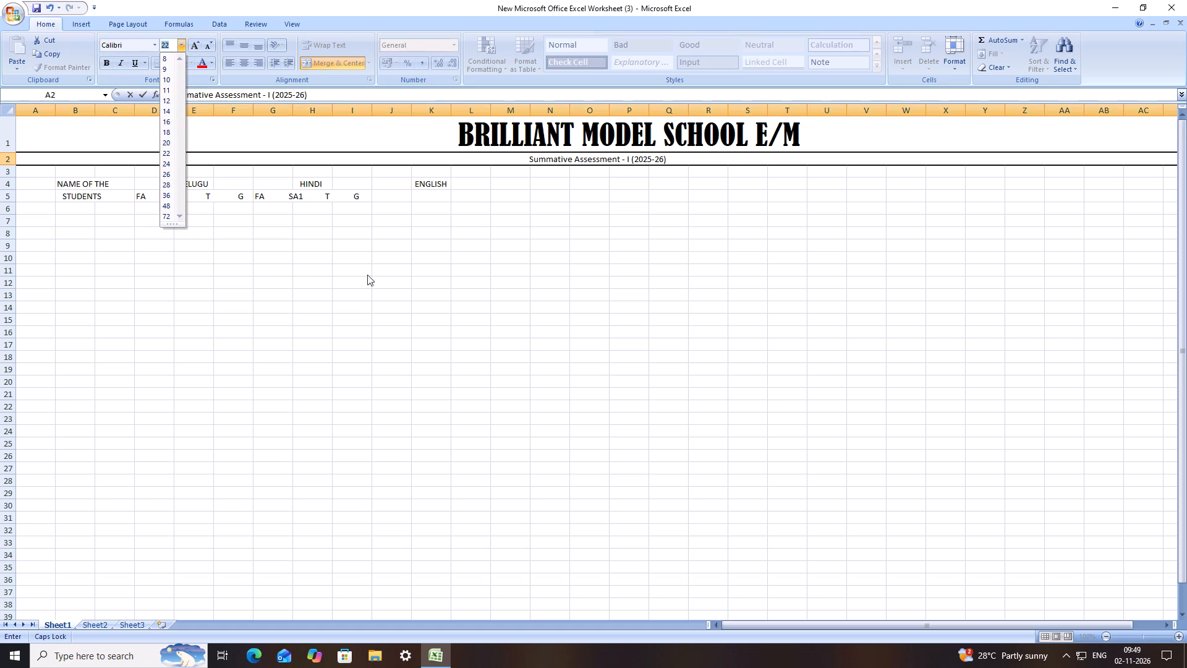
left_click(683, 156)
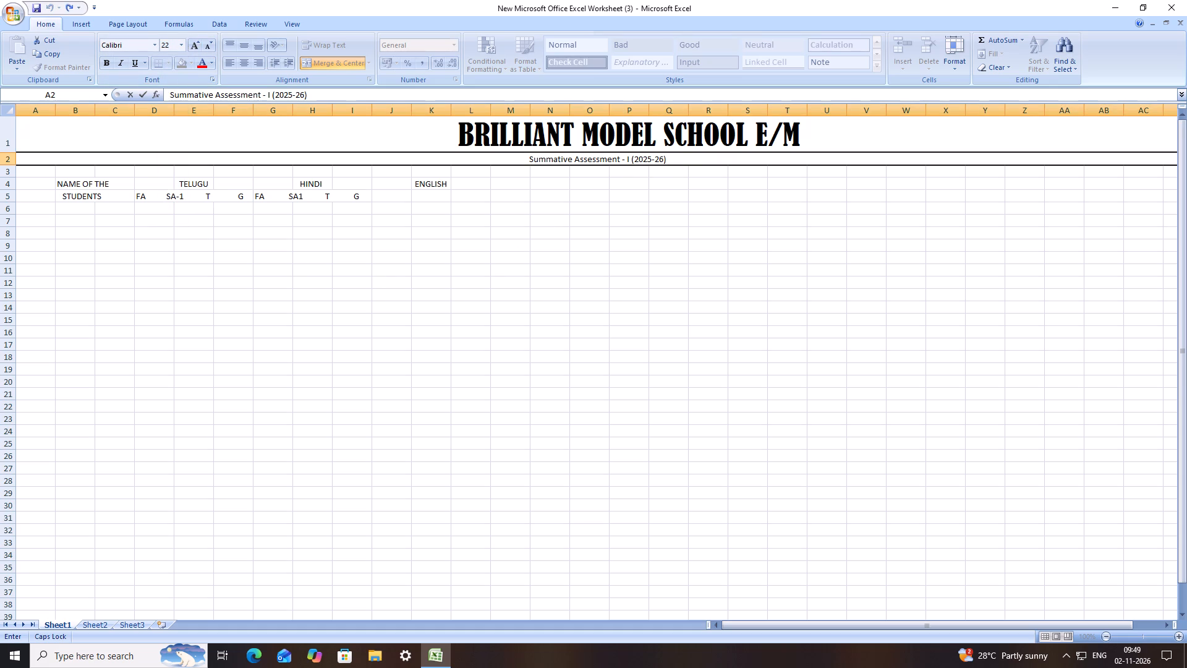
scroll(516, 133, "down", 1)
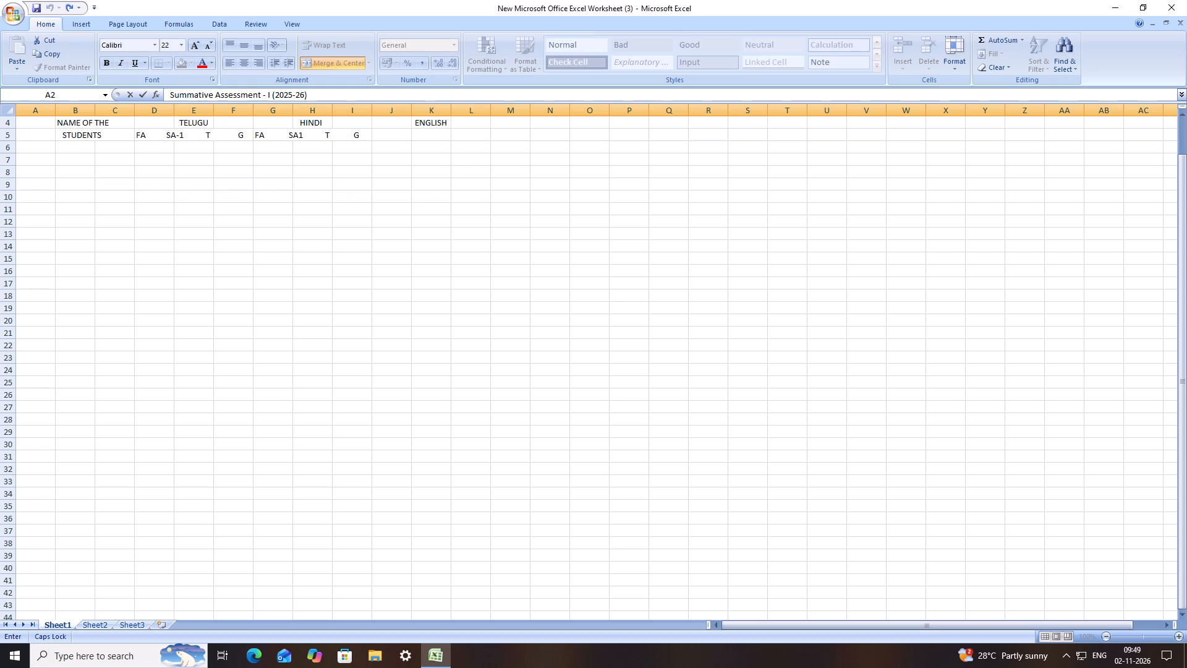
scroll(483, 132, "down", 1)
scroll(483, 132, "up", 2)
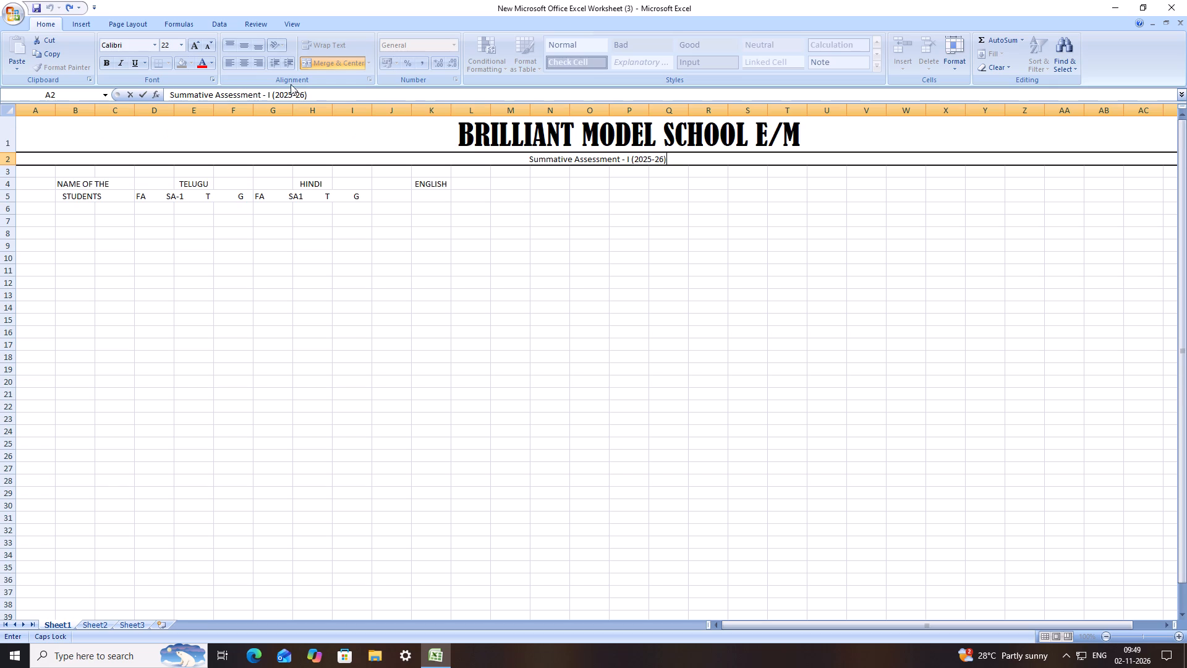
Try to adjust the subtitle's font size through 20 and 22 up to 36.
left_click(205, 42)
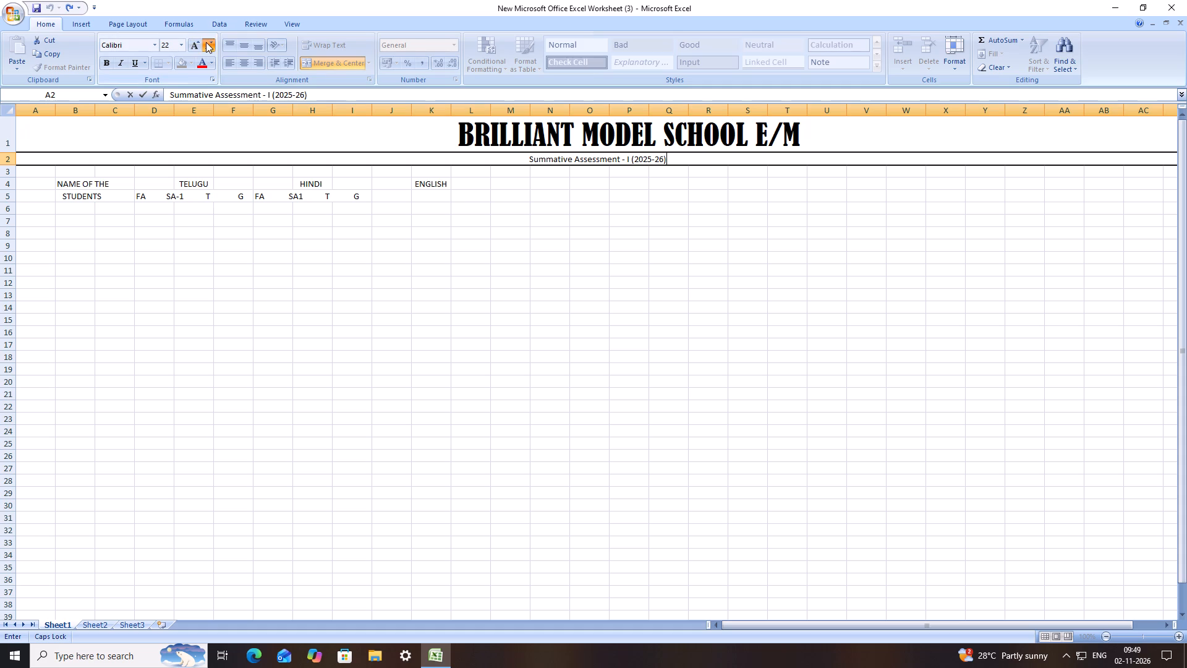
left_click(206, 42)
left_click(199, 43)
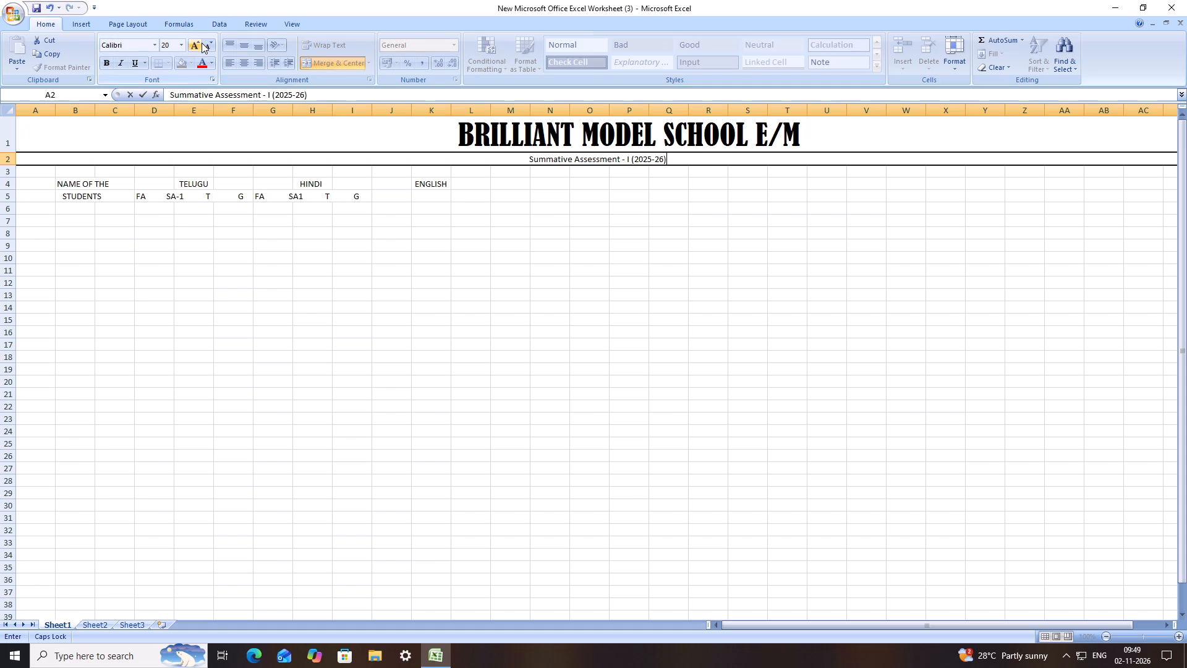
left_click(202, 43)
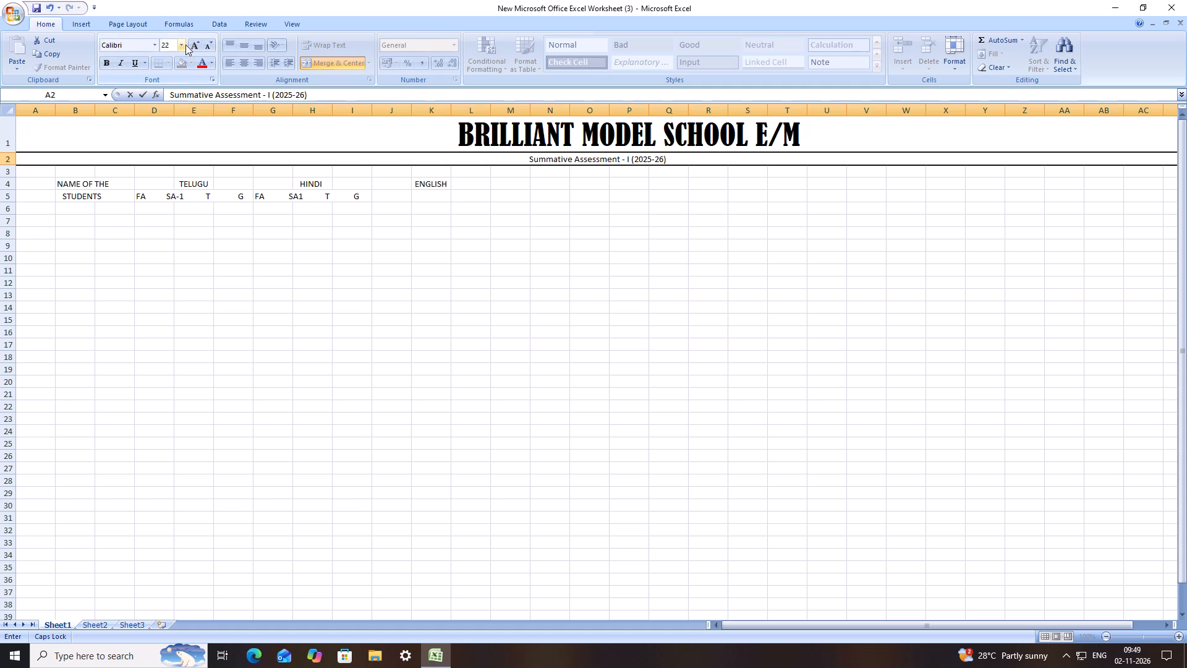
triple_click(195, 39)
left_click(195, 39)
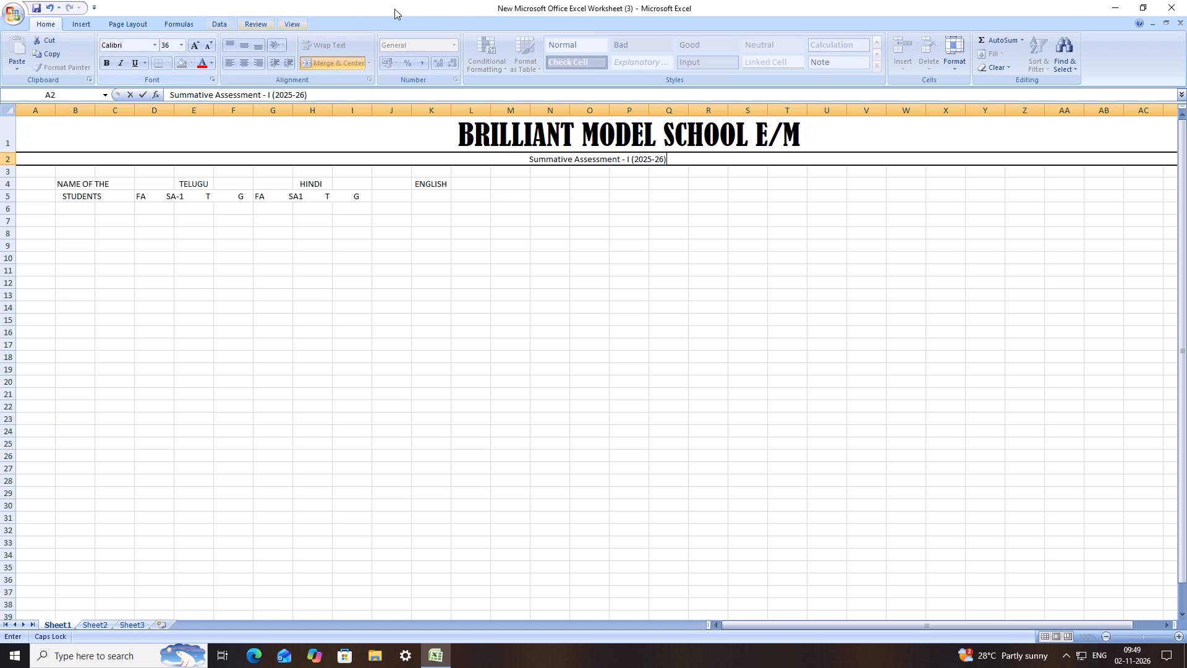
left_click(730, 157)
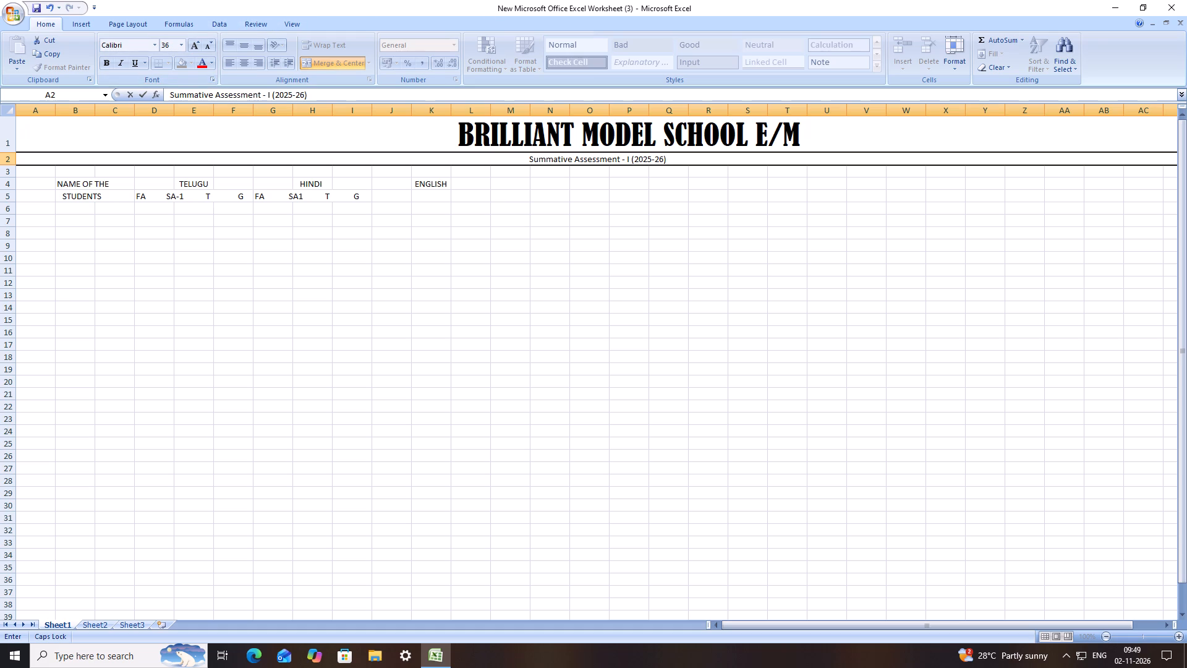
Select the whole Summative Assessment - I (2025-26) subtitle text and enlarge its font to size 18.
left_click_drag(650, 161, 635, 155)
left_click_drag(635, 155, 680, 163)
left_click_drag(680, 163, 676, 167)
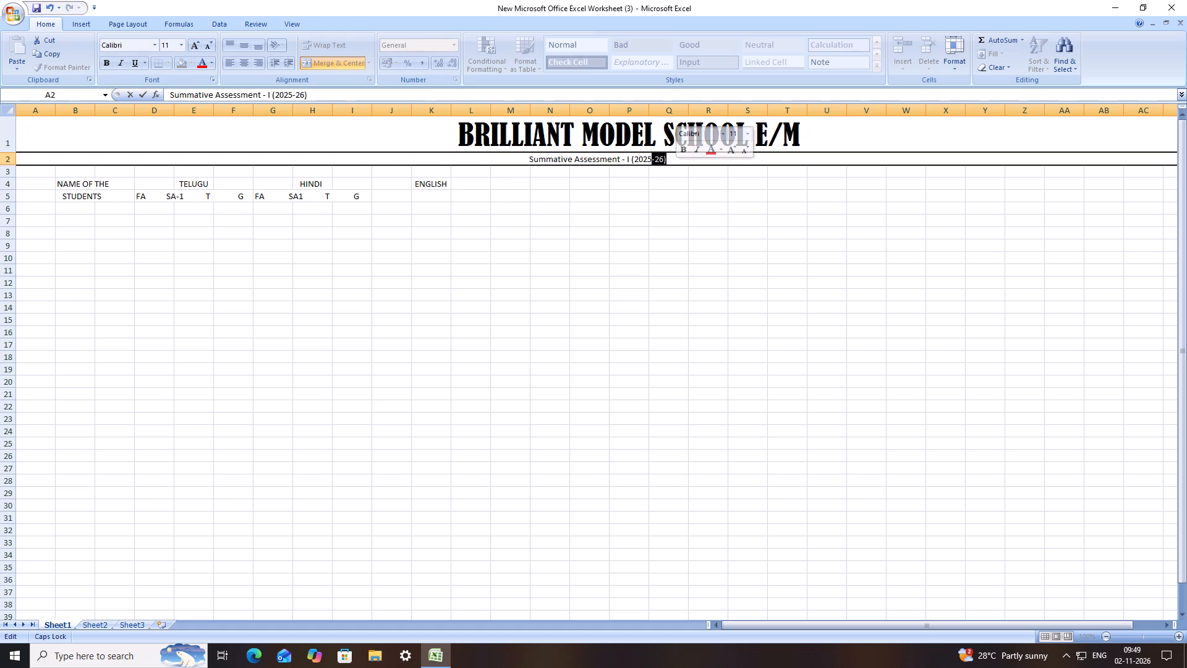
left_click(684, 160)
left_click_drag(684, 160, 667, 145)
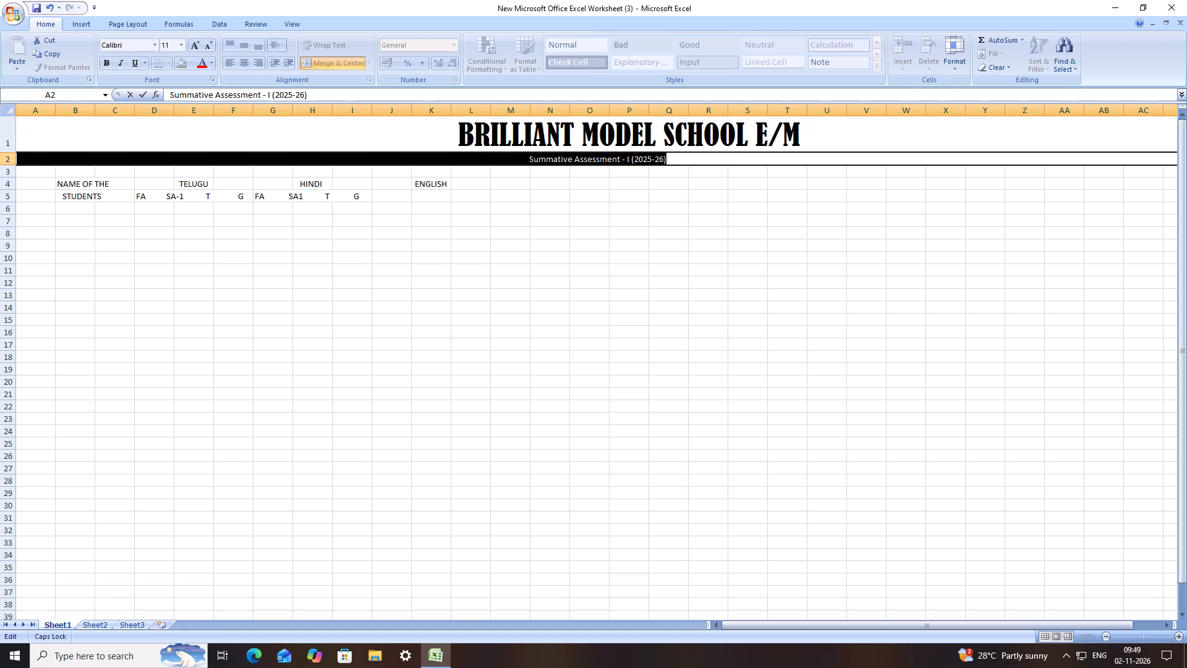
left_click(195, 51)
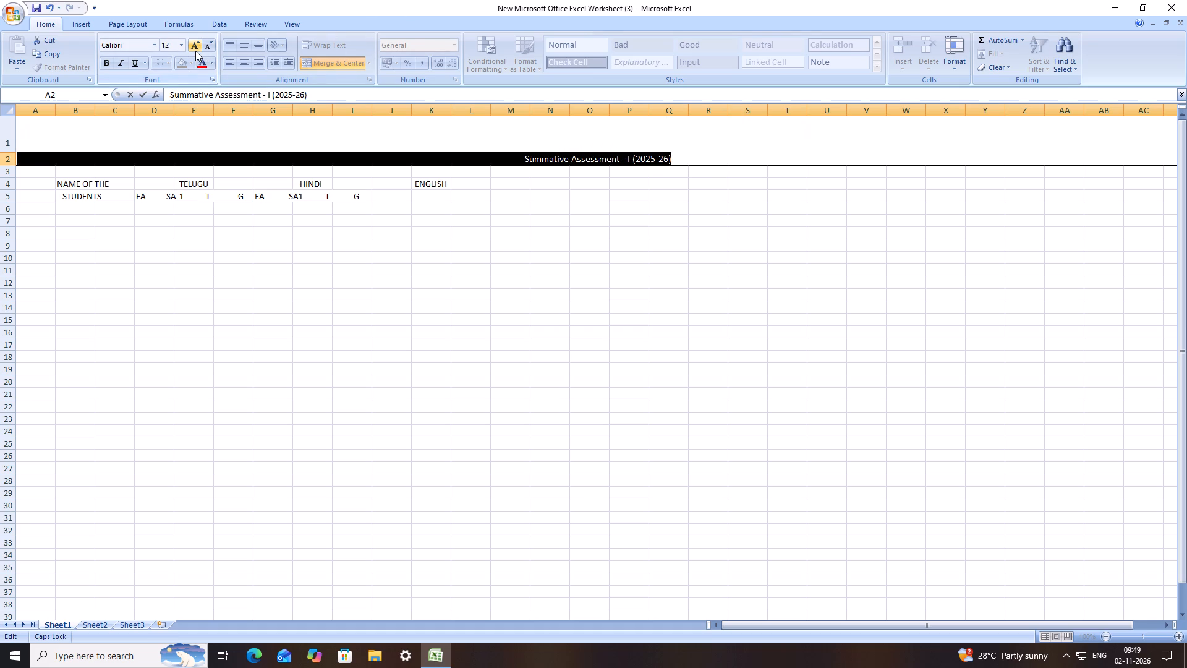
left_click(195, 51)
left_click(194, 51)
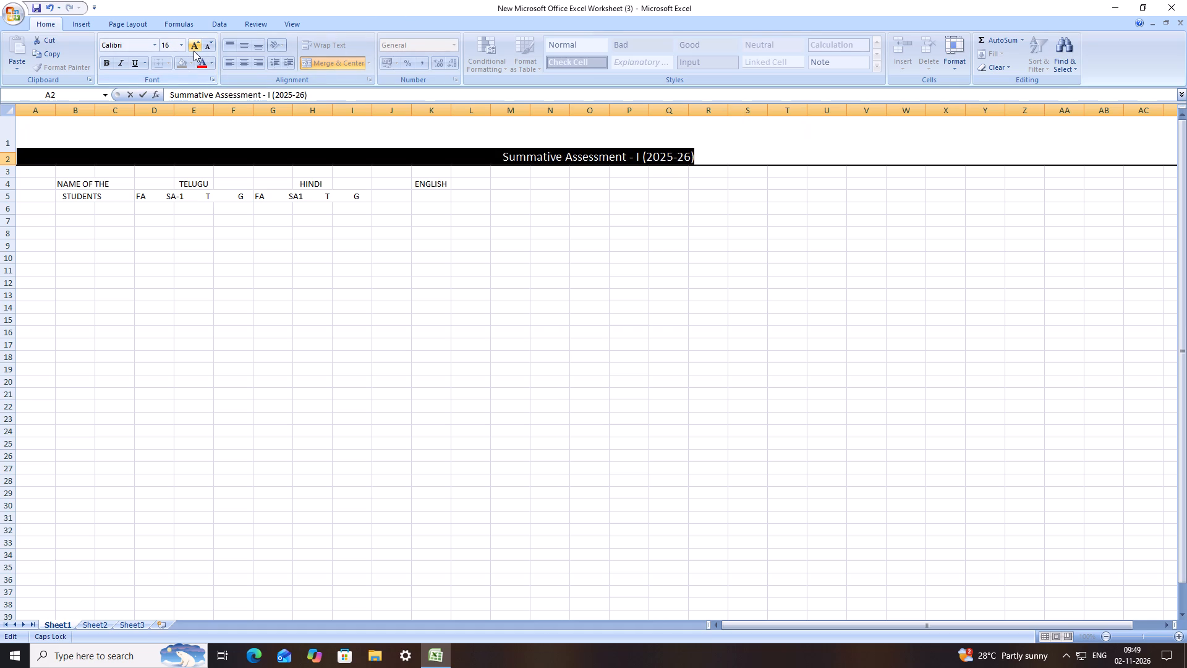
left_click(194, 51)
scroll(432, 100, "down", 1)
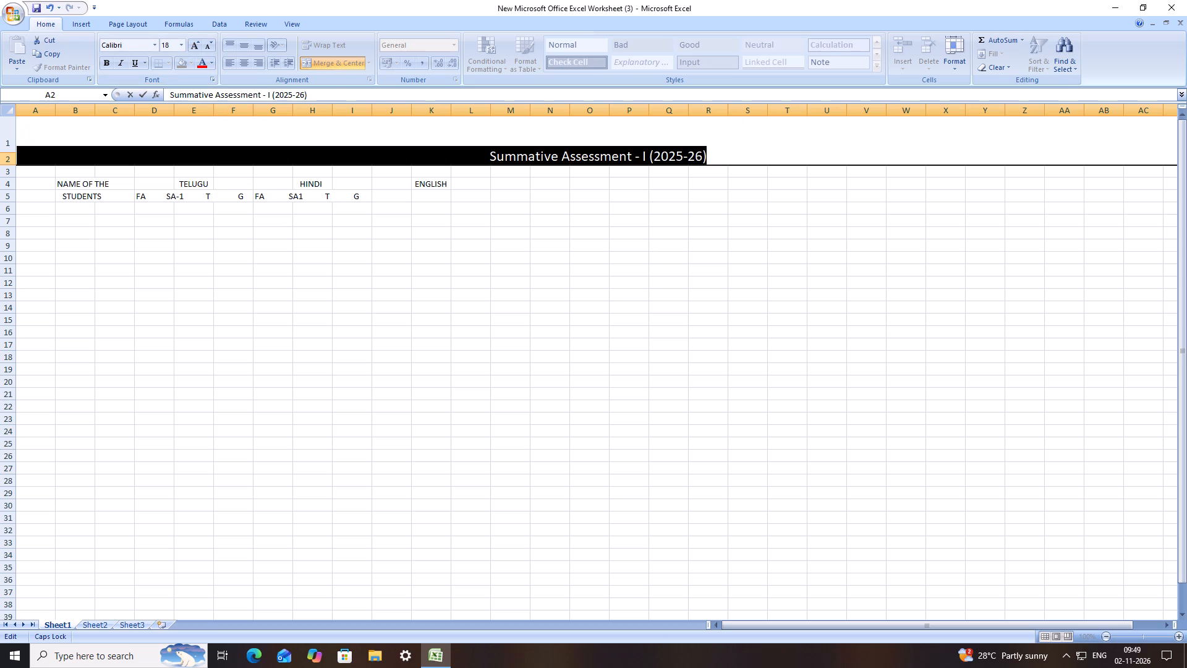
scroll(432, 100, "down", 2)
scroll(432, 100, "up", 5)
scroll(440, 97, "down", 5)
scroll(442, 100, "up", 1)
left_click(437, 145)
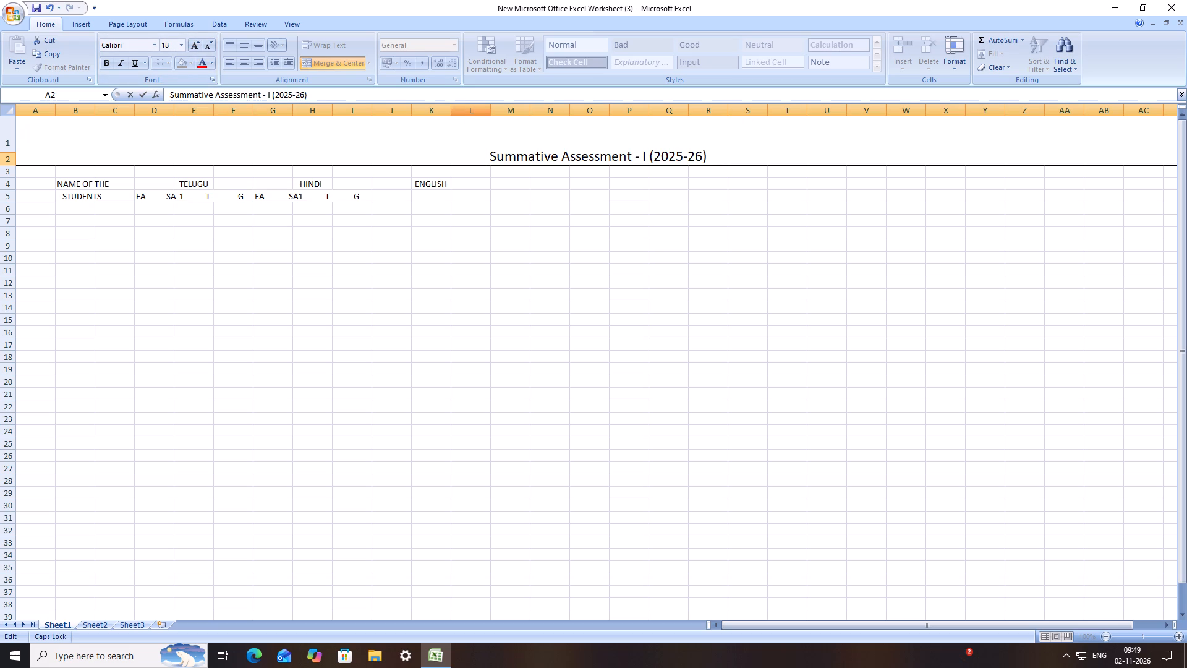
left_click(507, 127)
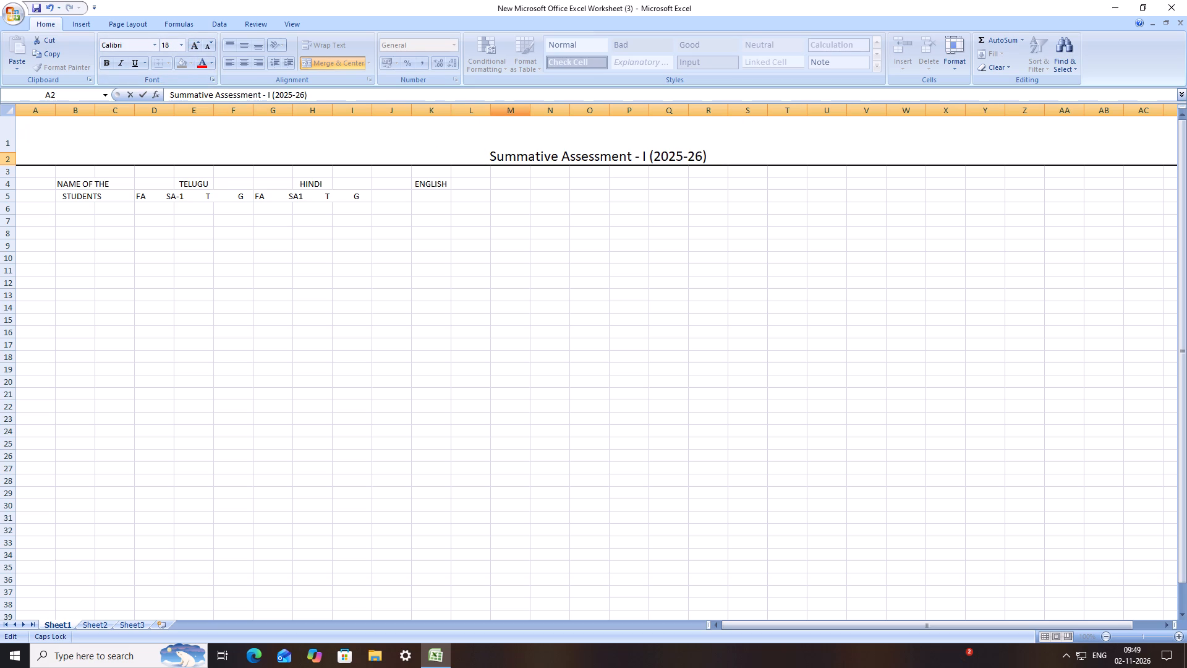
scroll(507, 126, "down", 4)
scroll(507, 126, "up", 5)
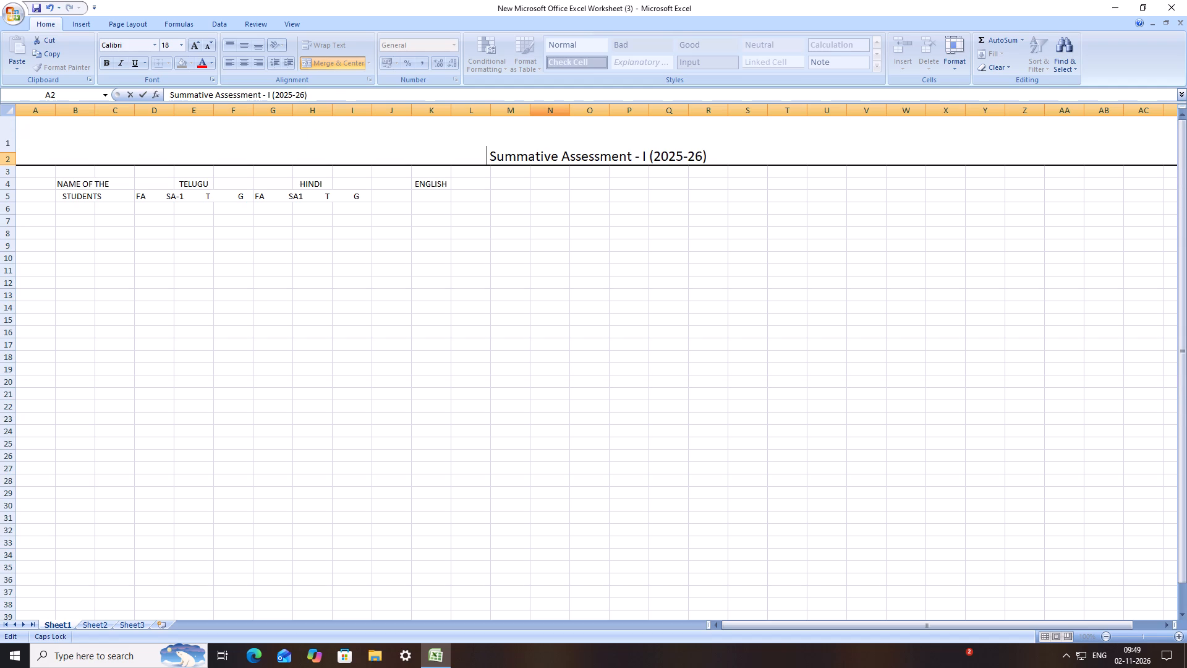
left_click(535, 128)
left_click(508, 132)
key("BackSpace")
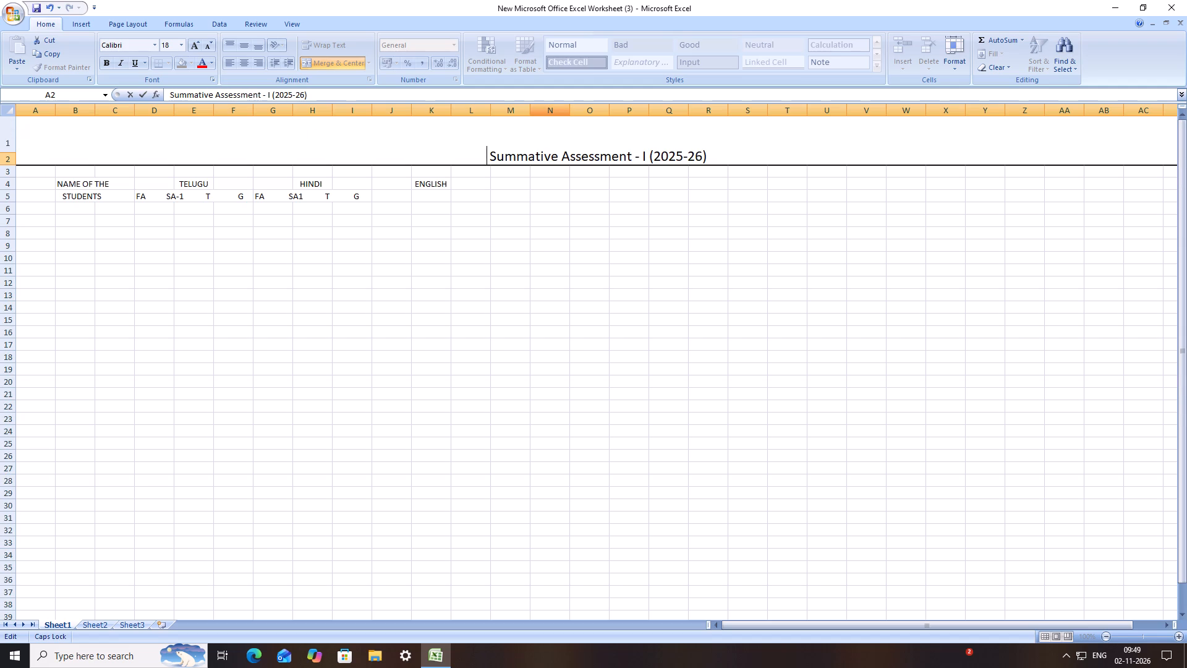
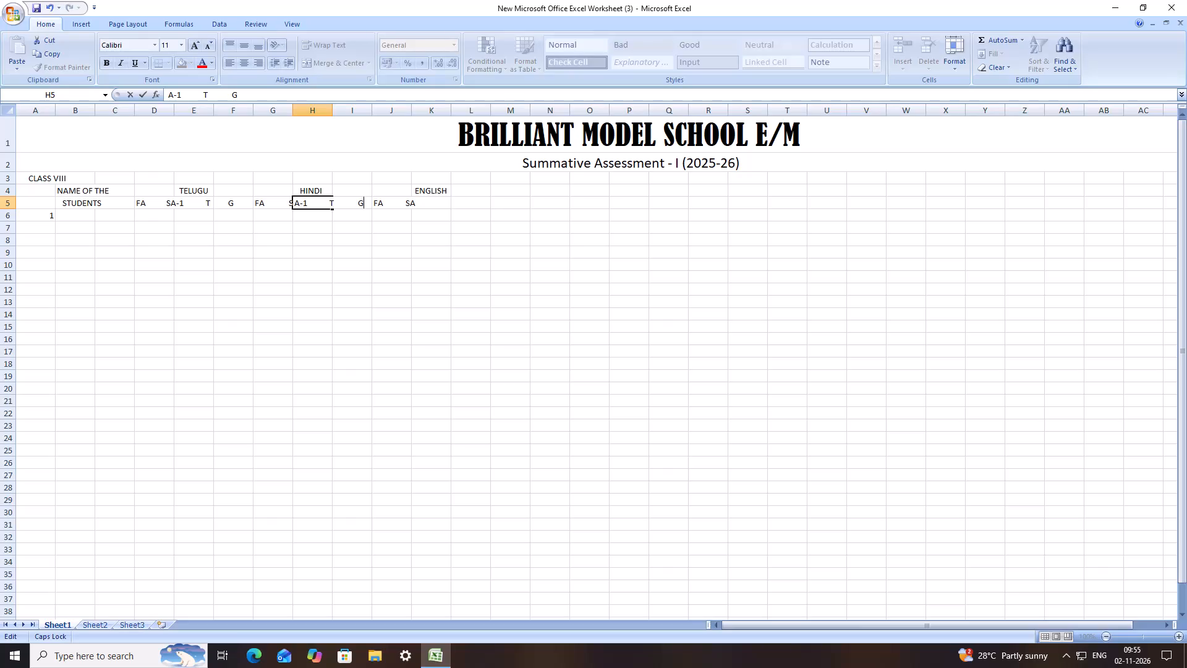
Complete the sub-headings under ENGLISH by entering A-1, T and G in cell K5, spaced apart.
left_click(439, 202)
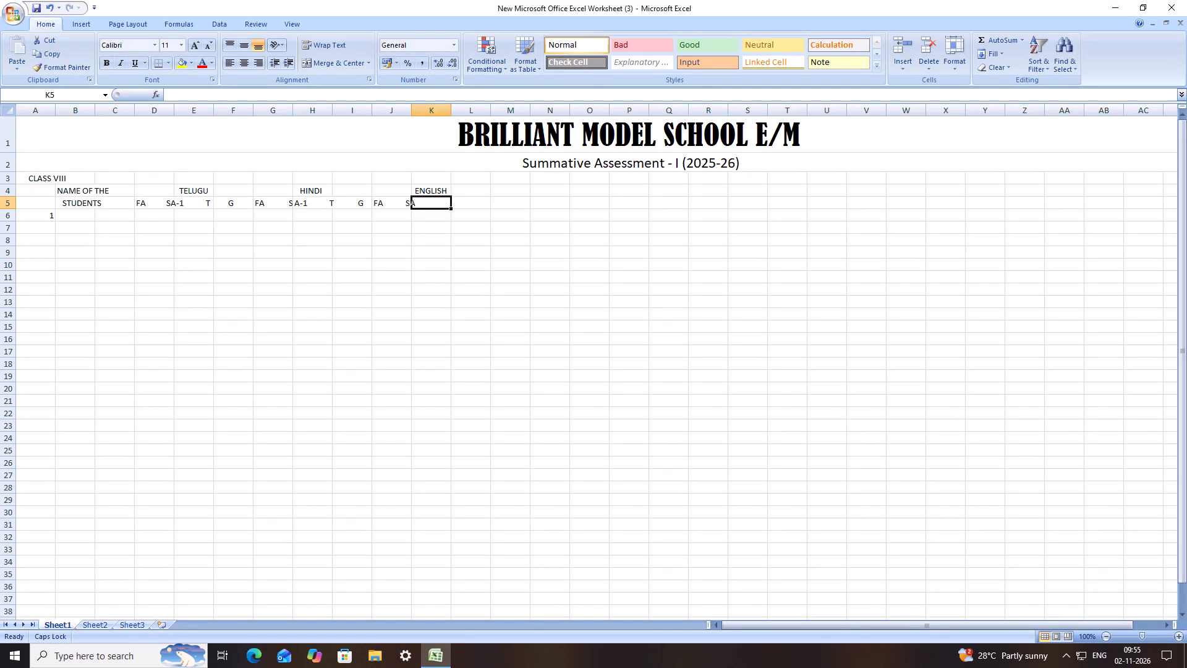
key("space")
key("space")
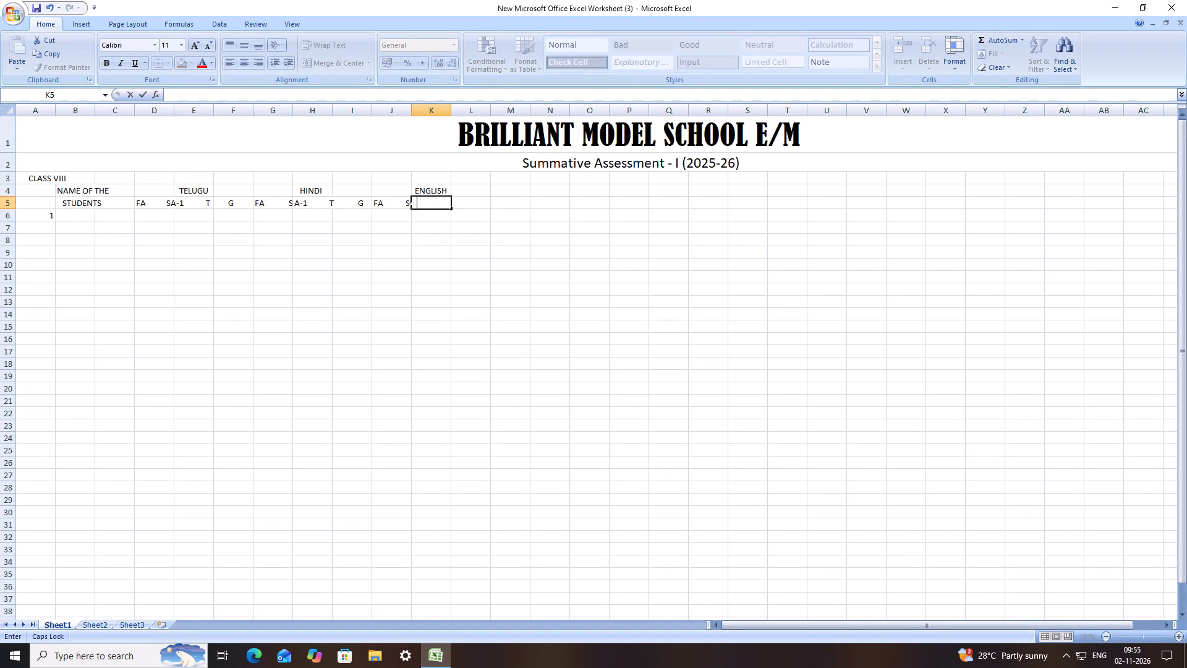
key("BackSpace")
key("BackSpace")
key("BackSpace")
key("BackSpace")
key("a")
key("minus")
key("1")
key("space")
key("space")
key("space")
key("space")
key("space")
key("space")
key("space")
key("space")
key("space")
type("T")
key("space")
key("space")
key("space")
key("space")
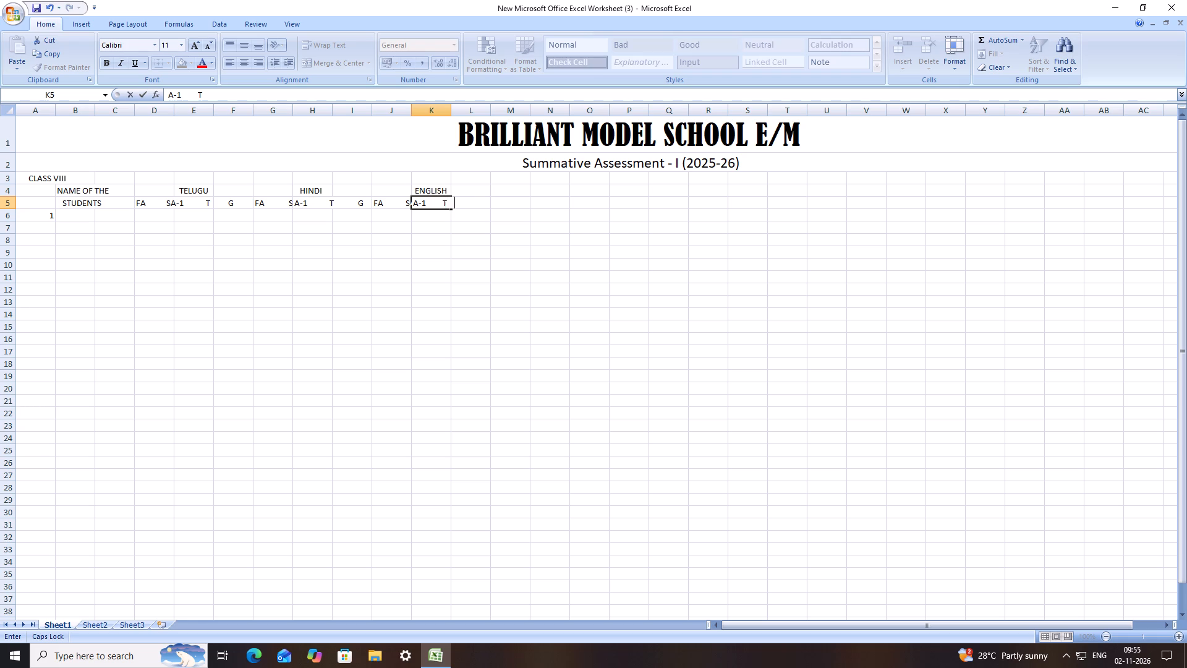
key("space")
key("space")
key("space")
key("space")
key("space")
key("space")
key("space")
key("space")
key("g")
Add the subject heading MATHS in cell N4, slightly indented.
left_click(541, 191)
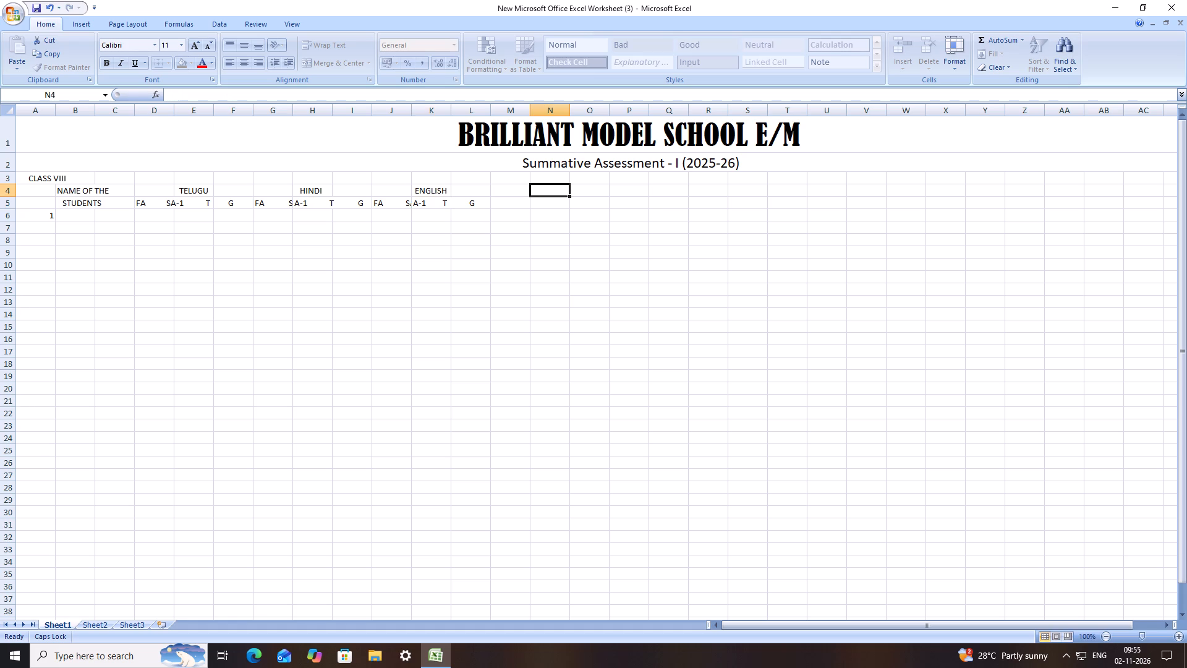
key("space")
key("space")
type("MA")
key("t")
type("HS")
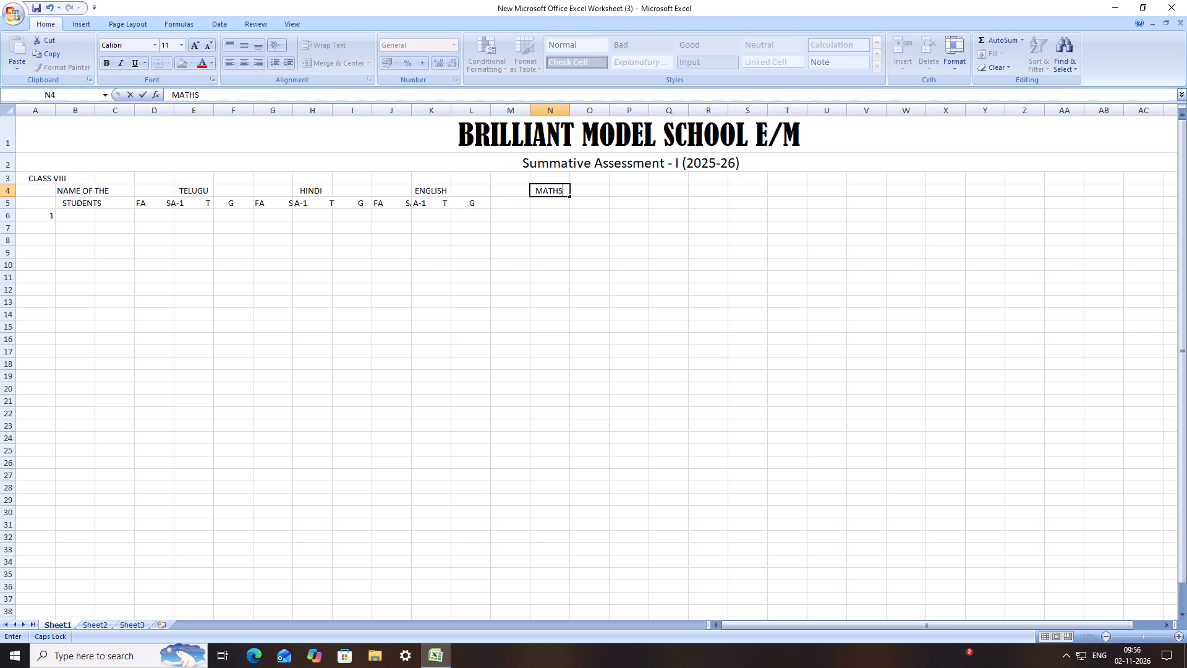
Enter the spaced sub-headings FA, SA-1, T and G for MATHS in cell M5.
left_click(508, 202)
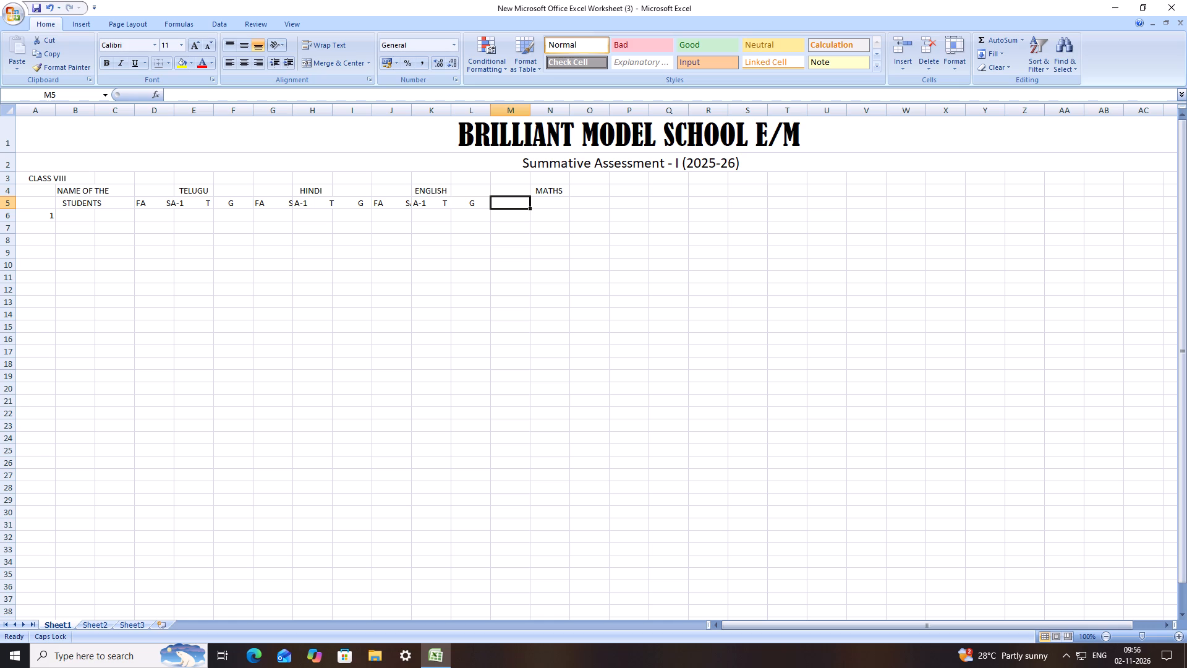
type("FA")
key("space")
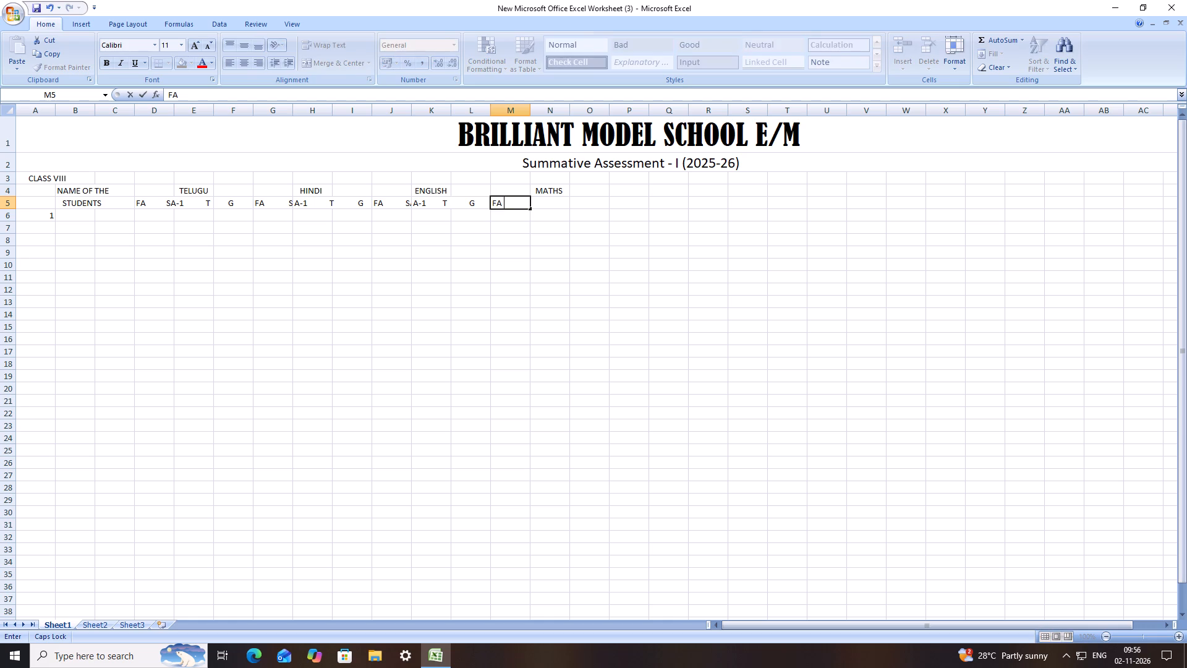
key("space")
key("space")
key("space")
key("space")
key("space")
key("space")
key("space")
key("space")
key("space")
key("space")
type("SA")
type("-1 T G")
Enter a separate G in cell O5, indented with spaces, as the last MATHS sub-heading.
left_click(574, 194)
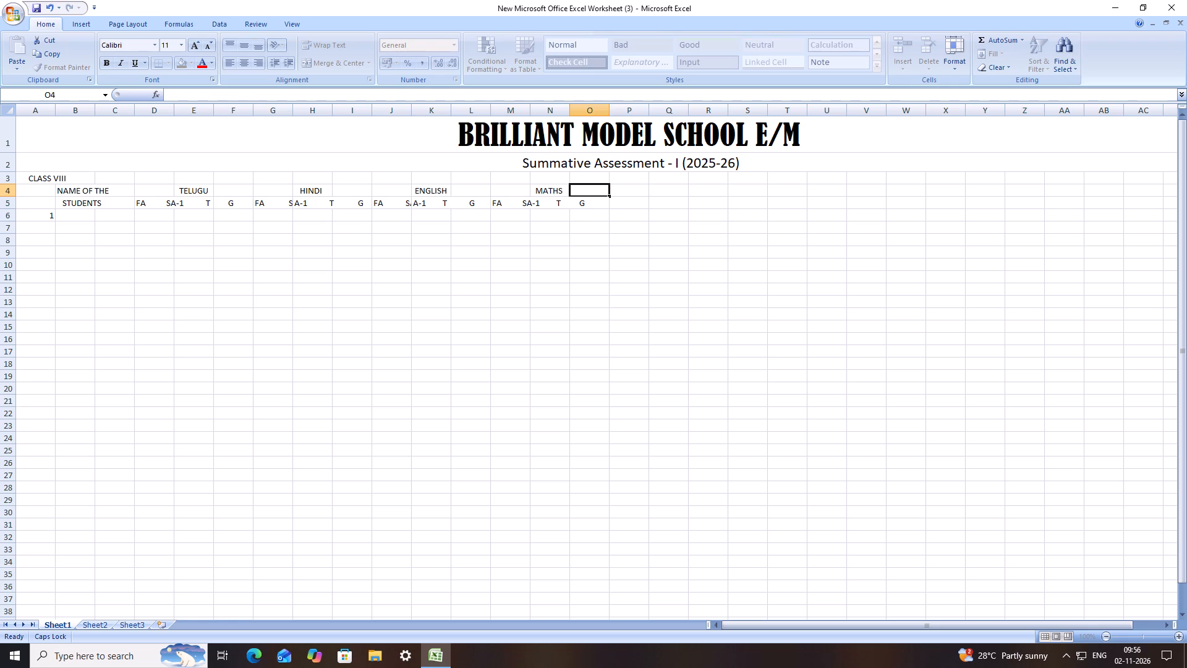
left_click(572, 203)
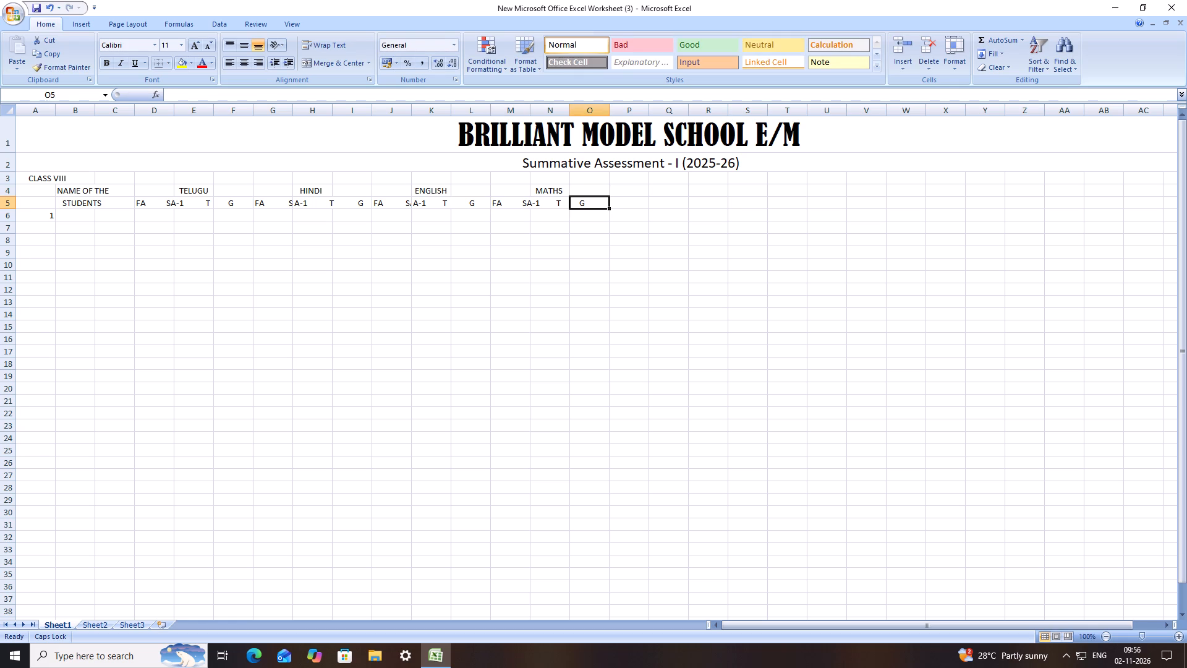
key("space")
key("space")
key("space")
key("space")
key("space")
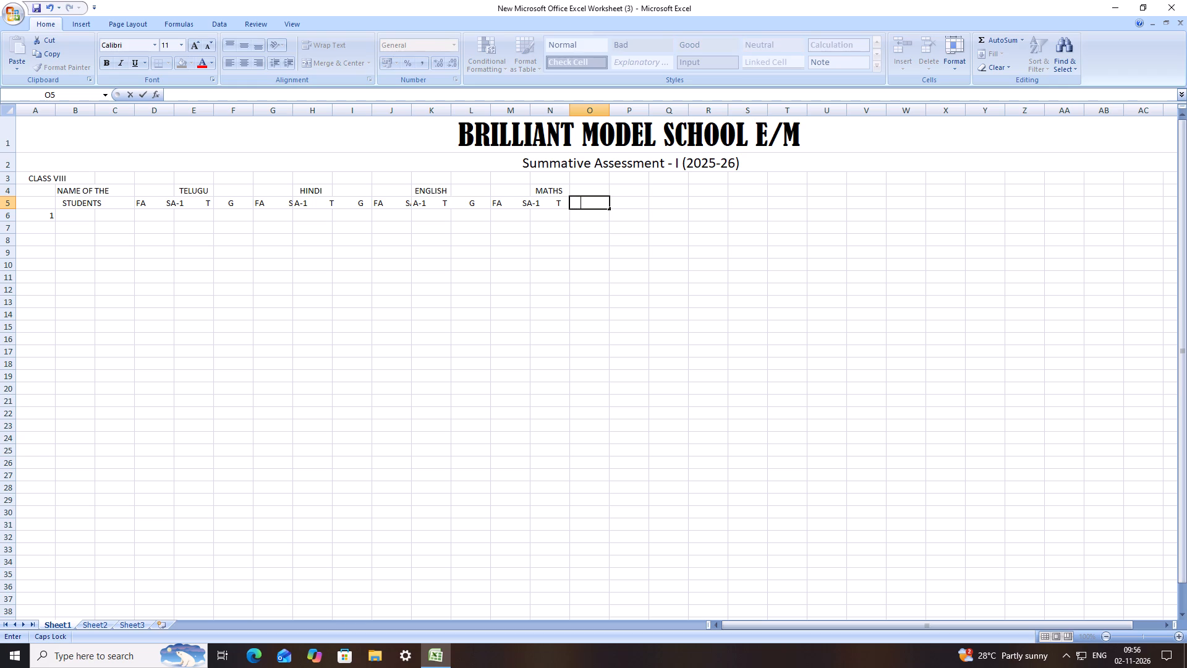
key("space")
key("space")
key("space")
key("g")
Add the subject heading SCIENCE in cell Q4, slightly indented.
left_click(670, 189)
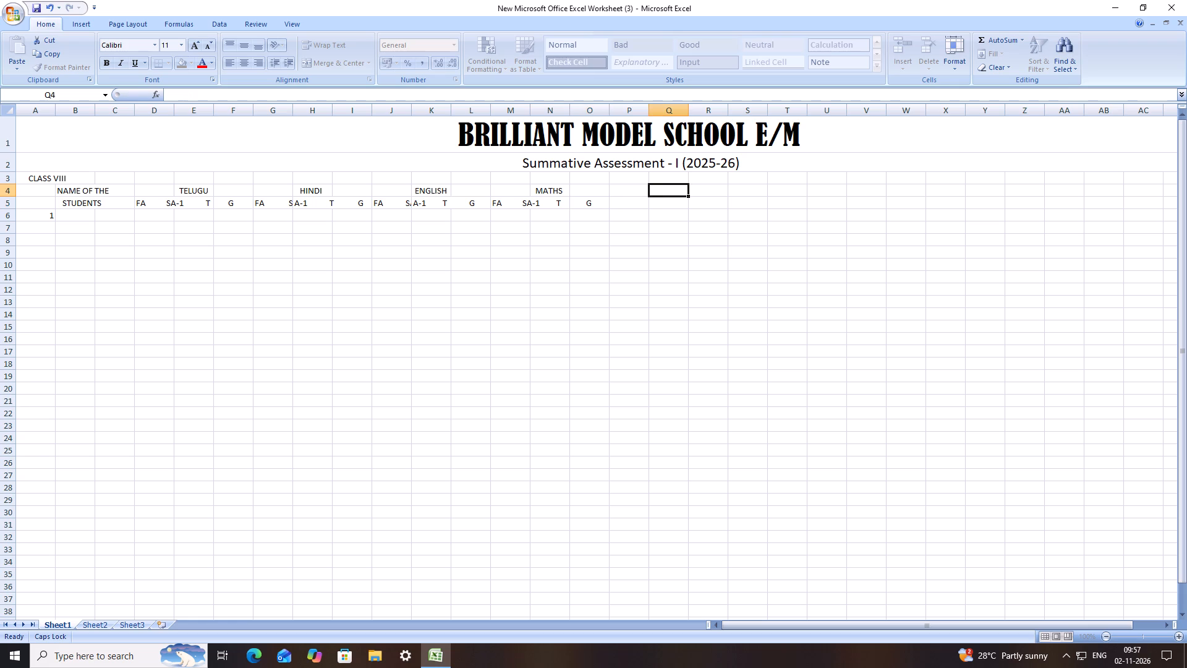
key("space")
type("SCI")
key("e")
key("n")
type("CE")
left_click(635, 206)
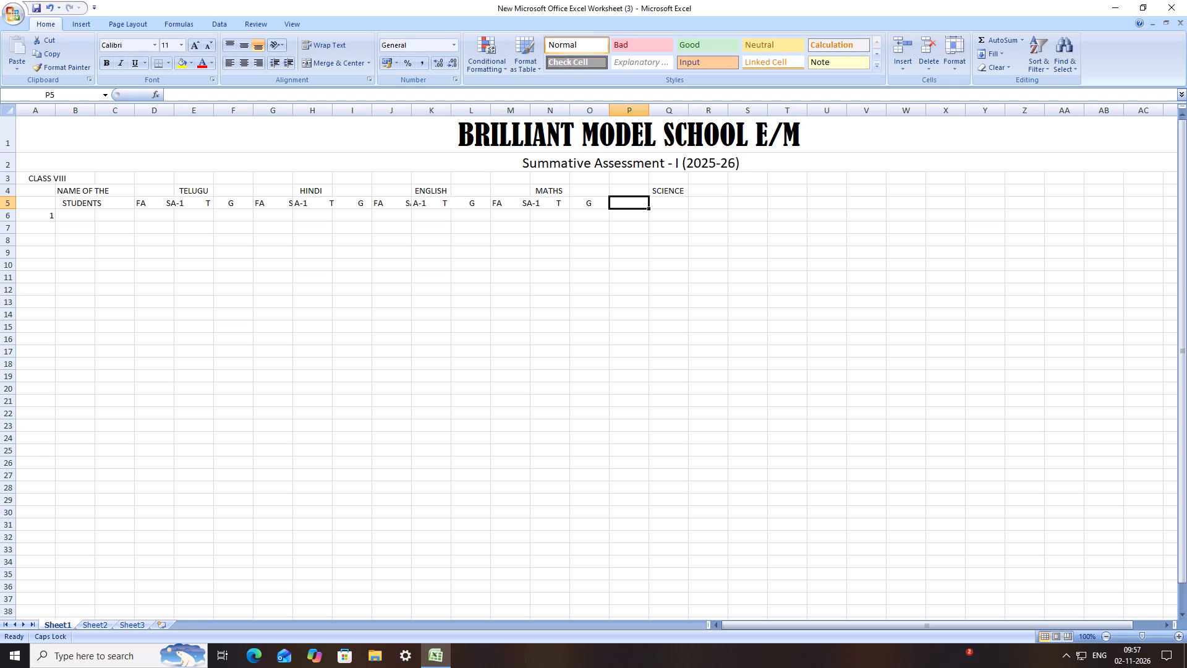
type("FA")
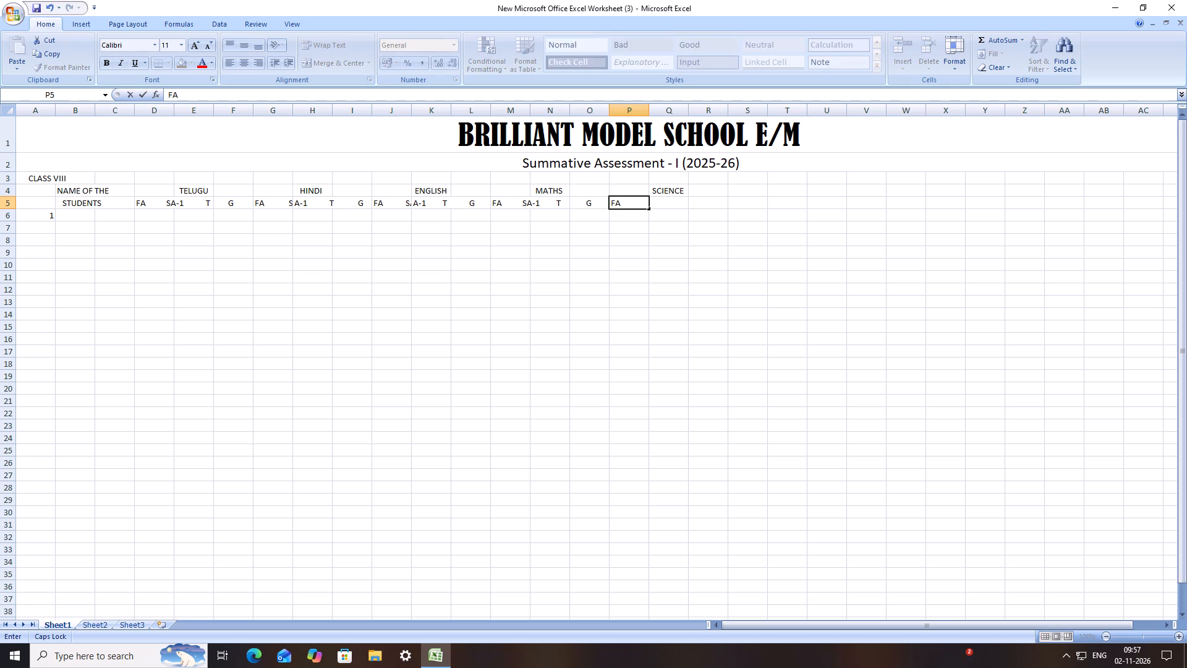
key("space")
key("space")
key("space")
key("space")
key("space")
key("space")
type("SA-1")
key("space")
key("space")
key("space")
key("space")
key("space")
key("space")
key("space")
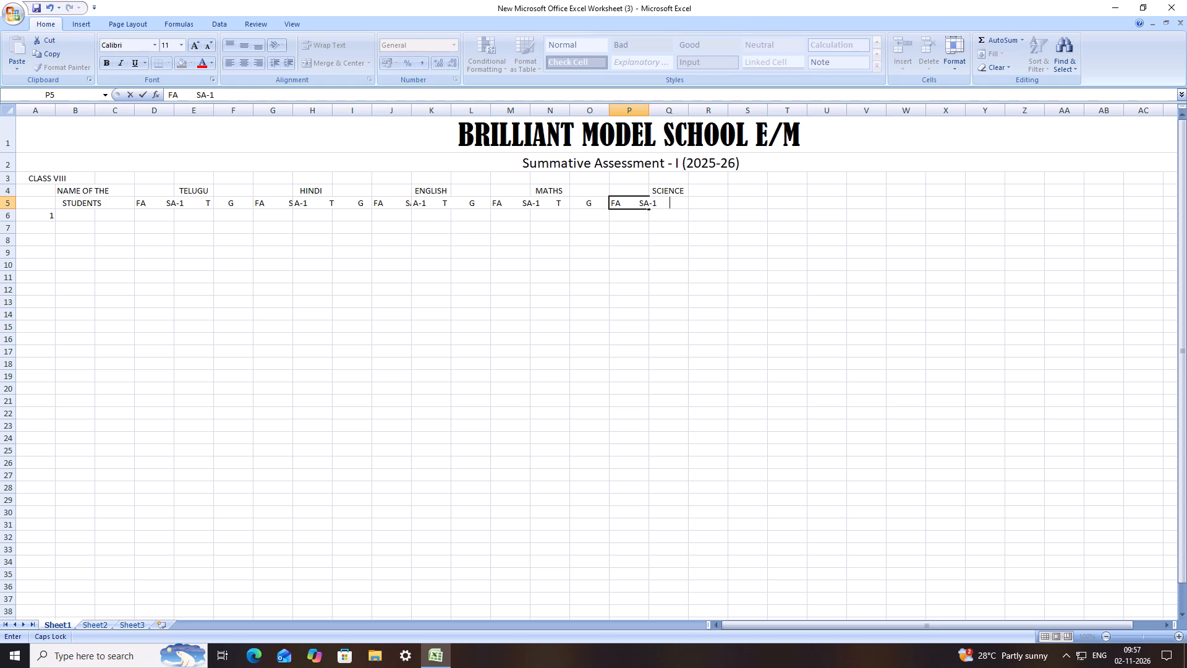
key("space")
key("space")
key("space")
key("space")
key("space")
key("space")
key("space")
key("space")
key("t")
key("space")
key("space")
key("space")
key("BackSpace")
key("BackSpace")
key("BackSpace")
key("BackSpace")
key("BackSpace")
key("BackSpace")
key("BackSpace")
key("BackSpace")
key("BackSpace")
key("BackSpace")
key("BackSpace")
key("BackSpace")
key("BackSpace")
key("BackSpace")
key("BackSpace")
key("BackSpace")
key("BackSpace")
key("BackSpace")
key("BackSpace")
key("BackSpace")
Enter the SCIENCE sub-headings FA, SA-1, T and G in separate cells P5, Q5, R5 and S5.
type("FA")
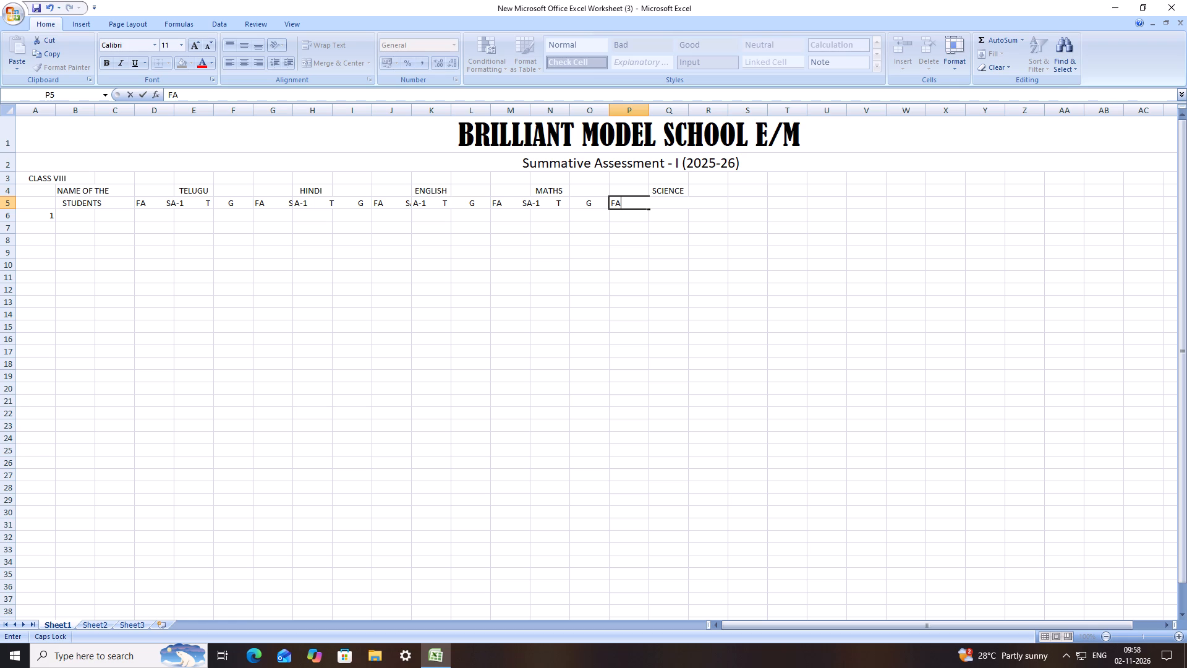
key("period")
key("BackSpace")
key("Return")
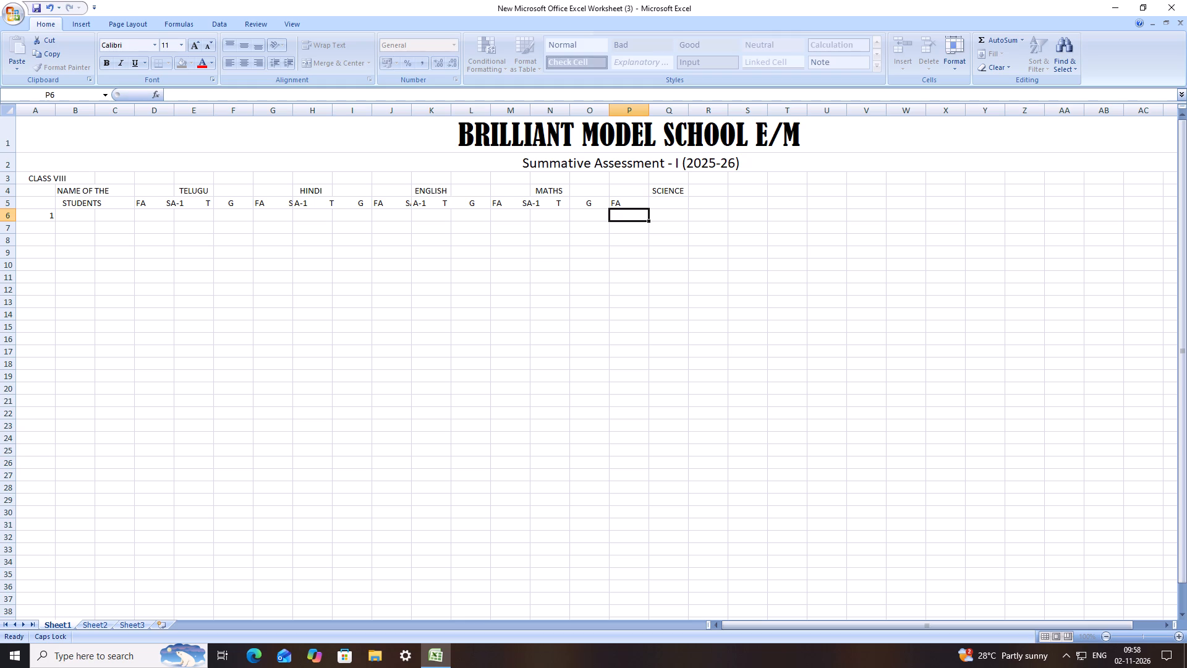
key("Right")
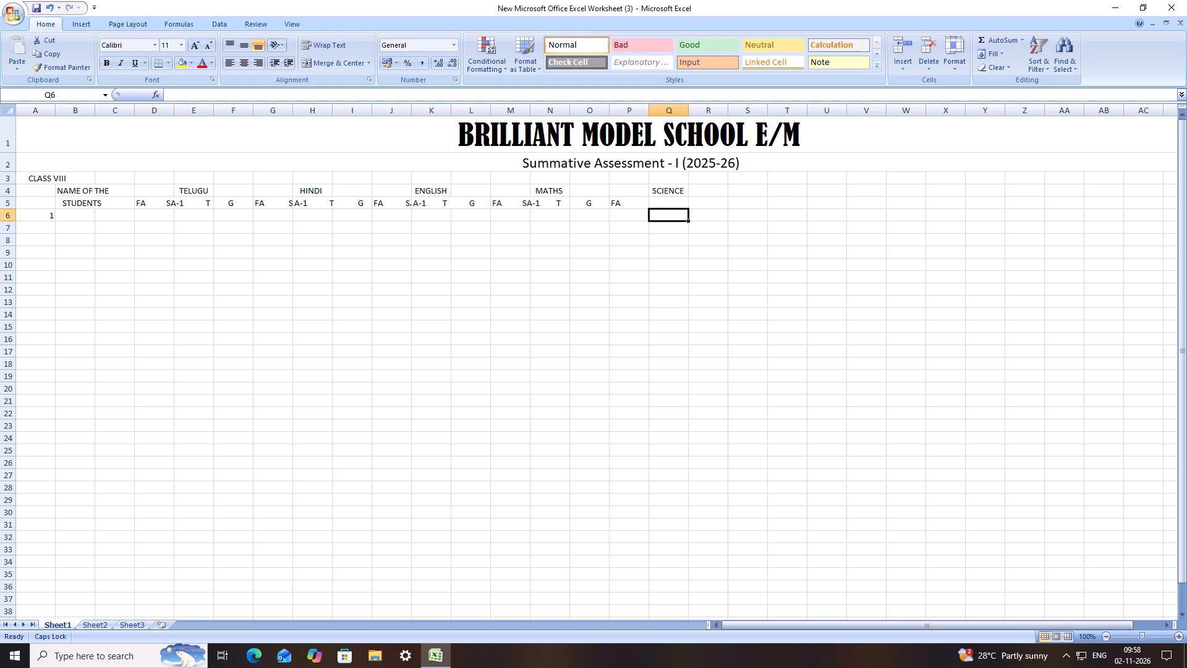
key("Up")
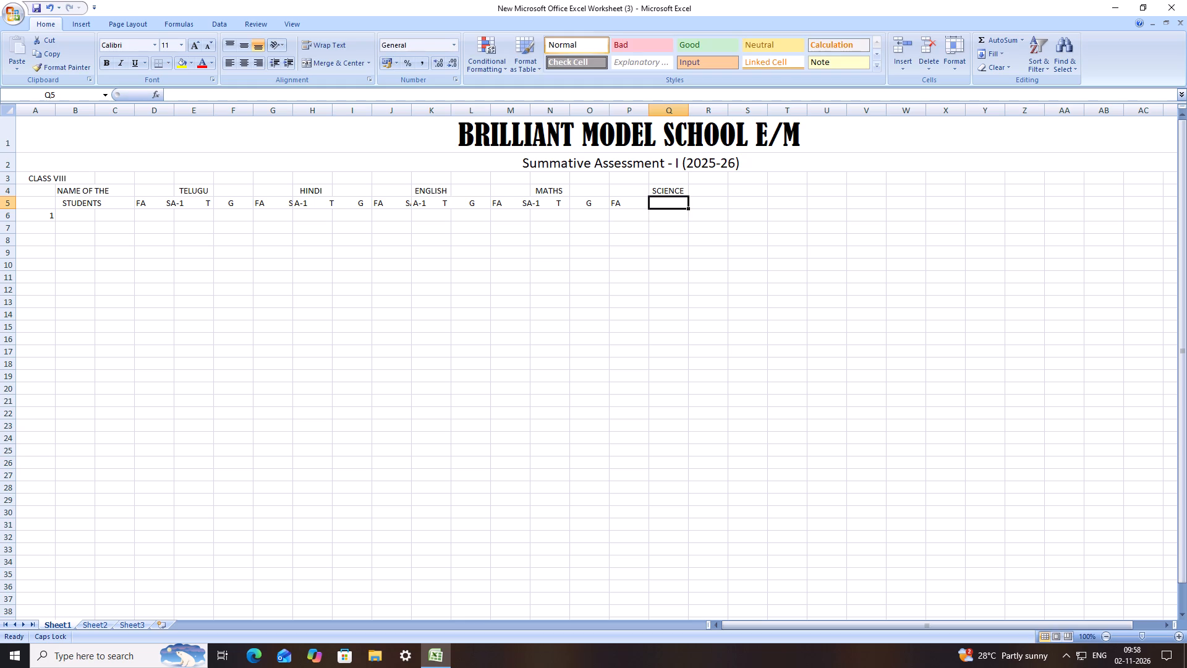
type("SA")
type("-1")
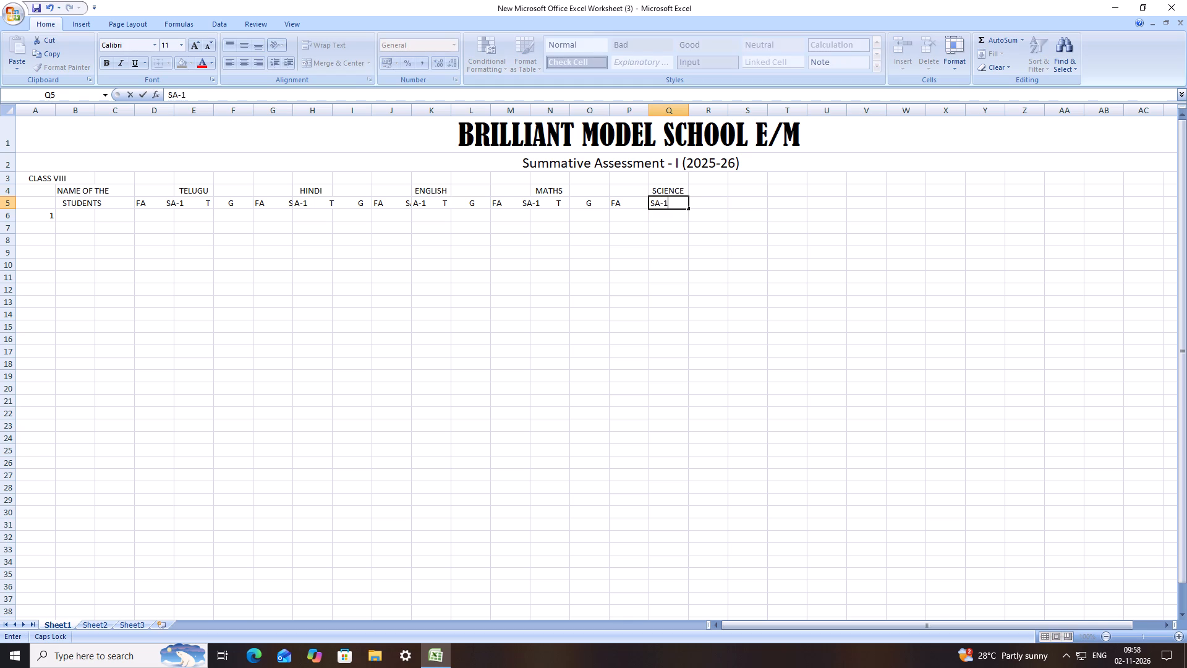
key("Return")
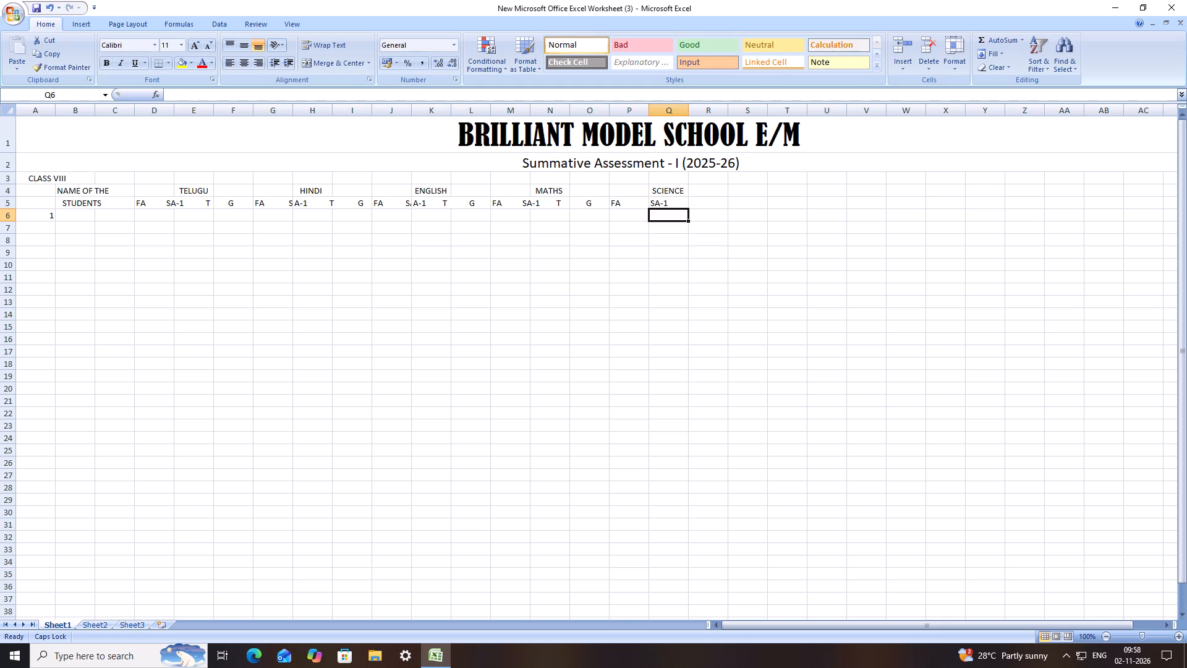
key("Right")
key("Up")
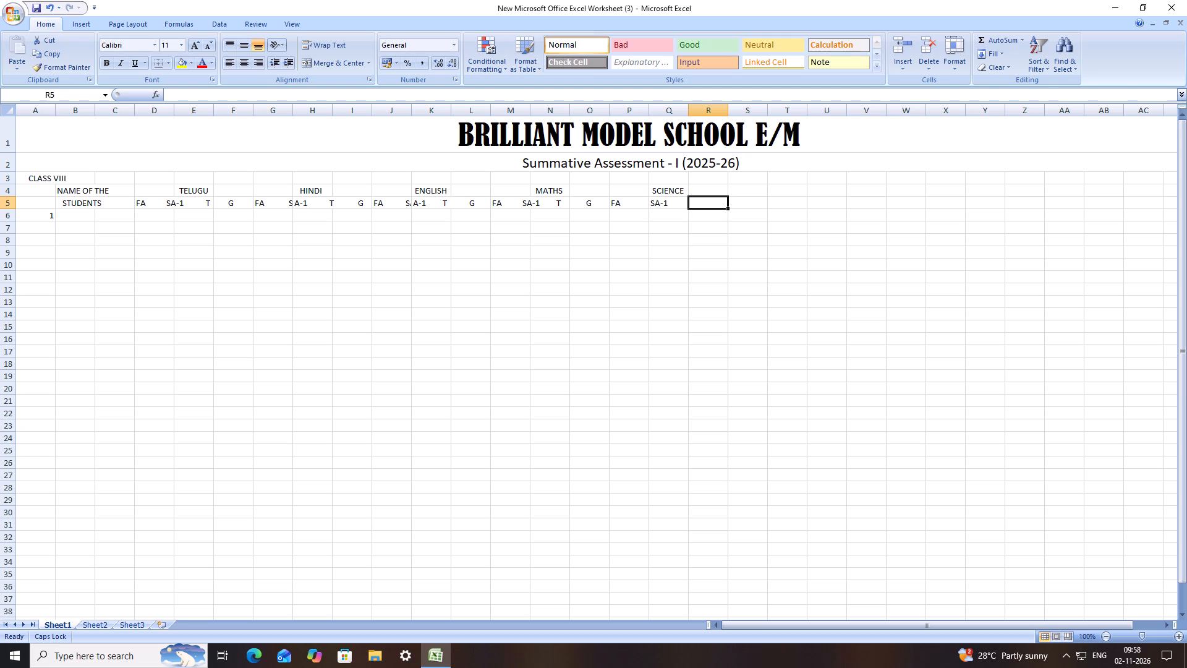
key("t")
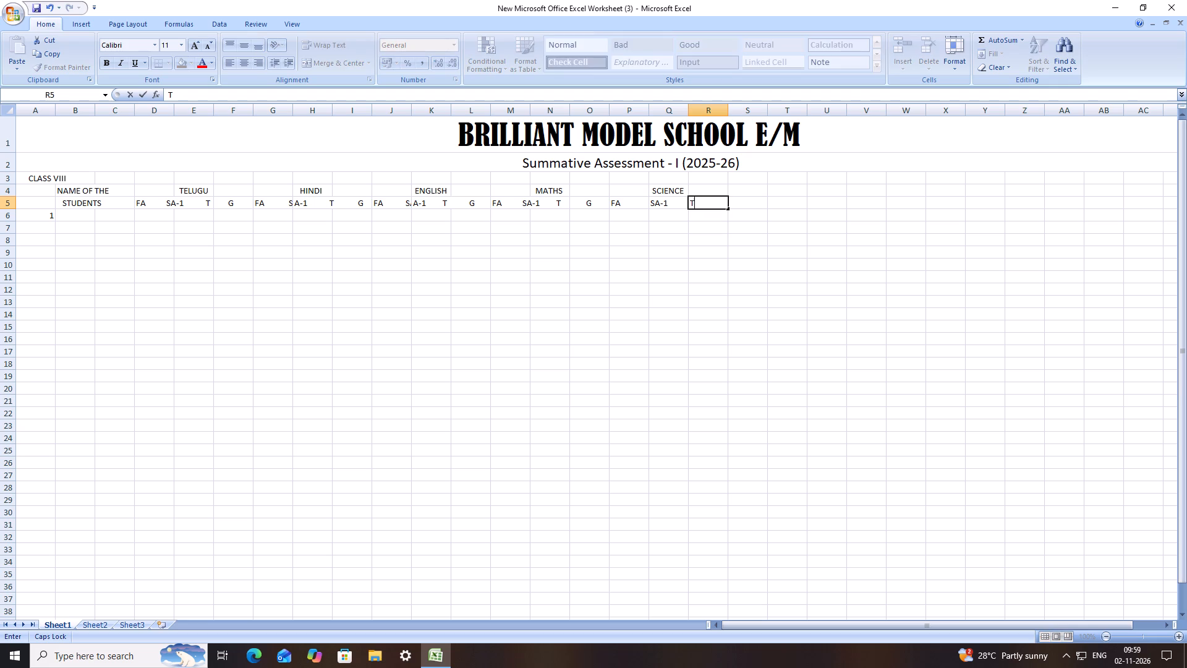
key("Return")
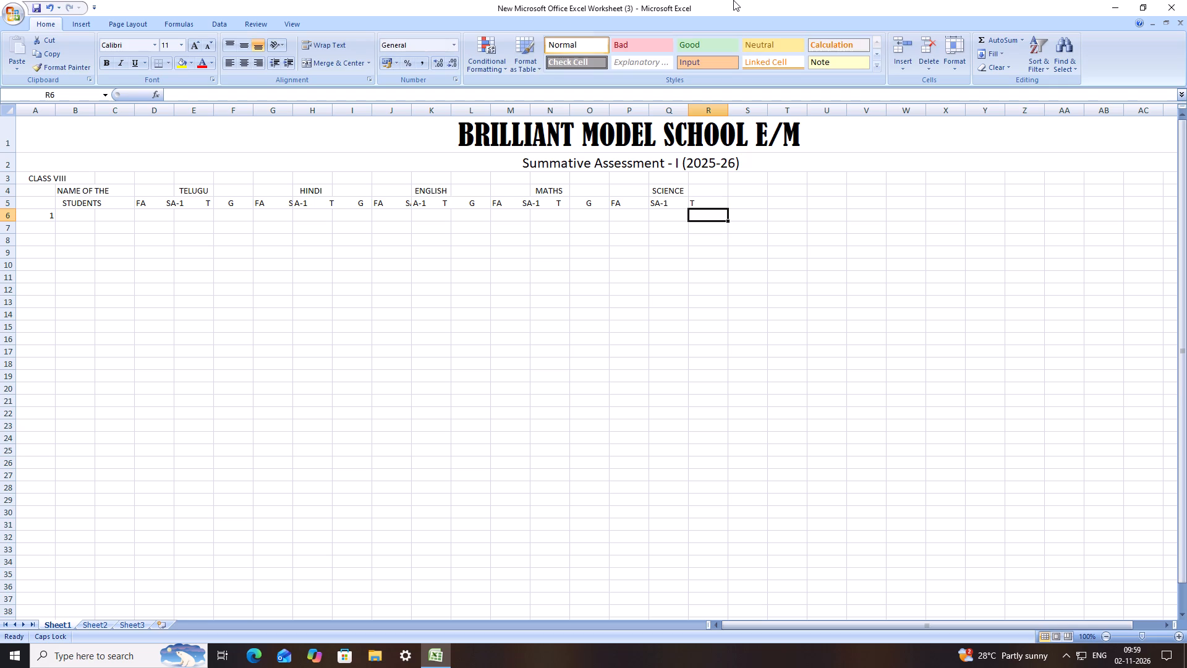
key("Right")
key("Up")
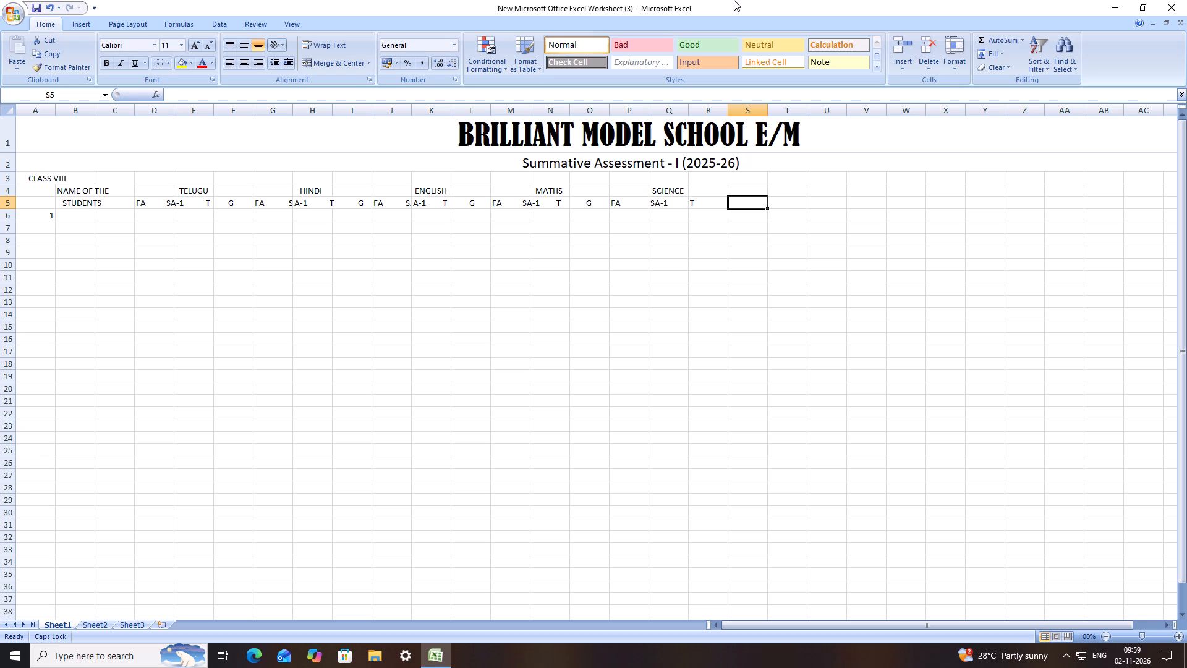
key("g")
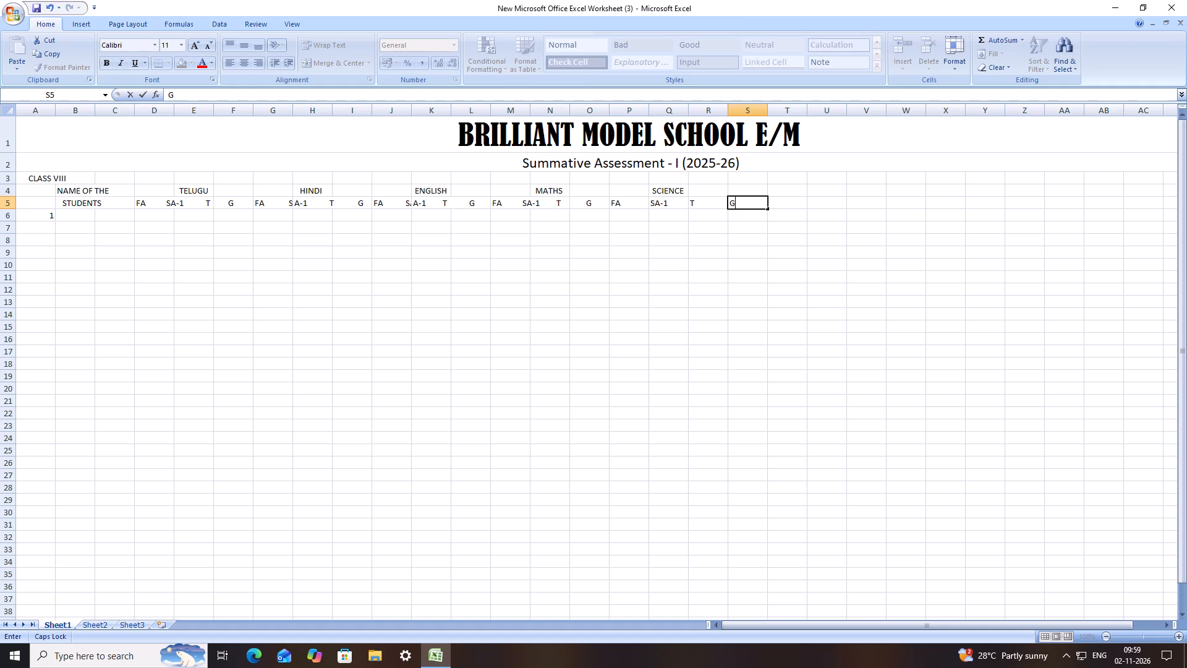
left_click(779, 189)
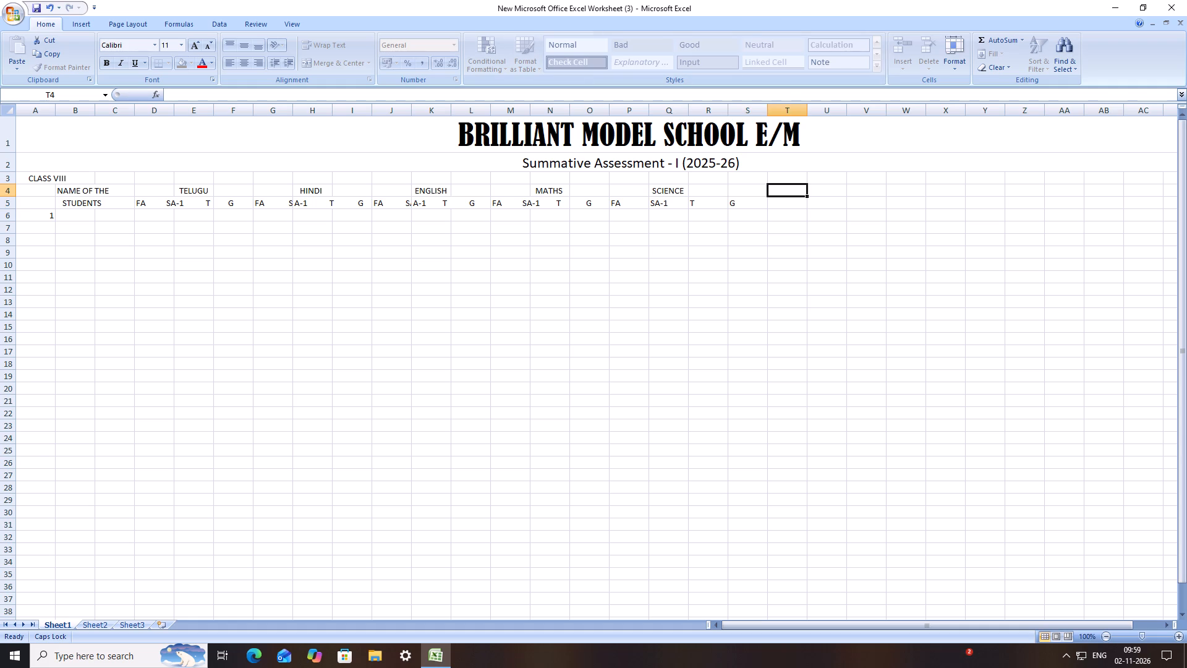
Add the subject heading SOCIAL in cell U4, slightly indented with two leading spaces.
left_click(835, 188)
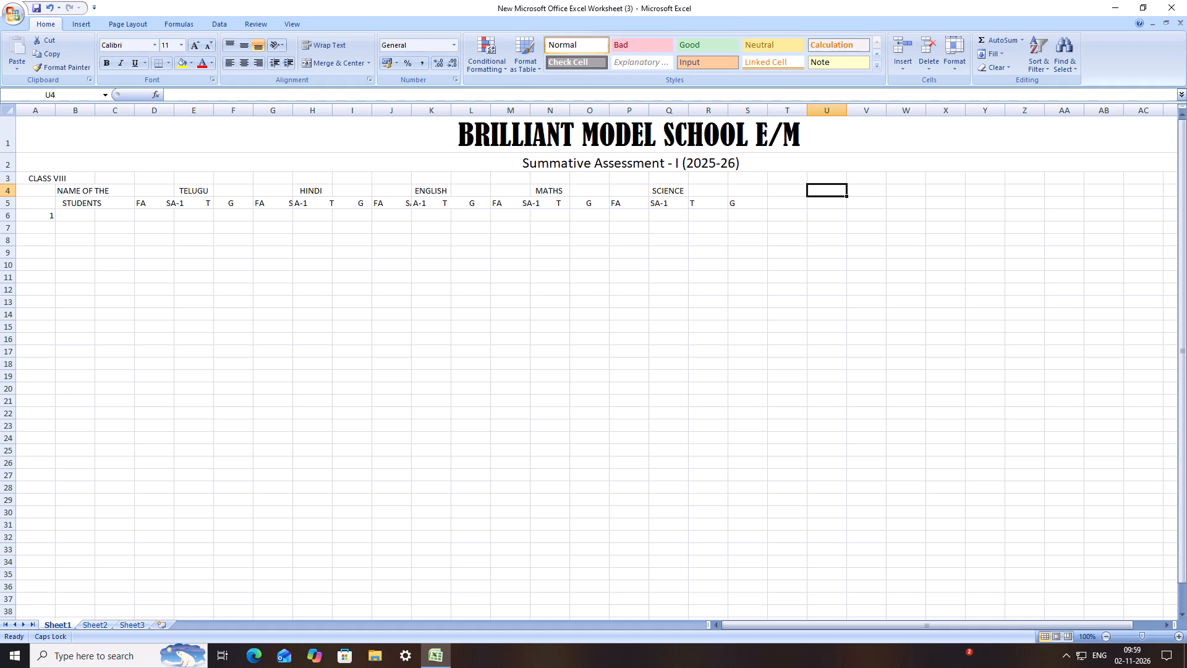
type("SC")
key("i")
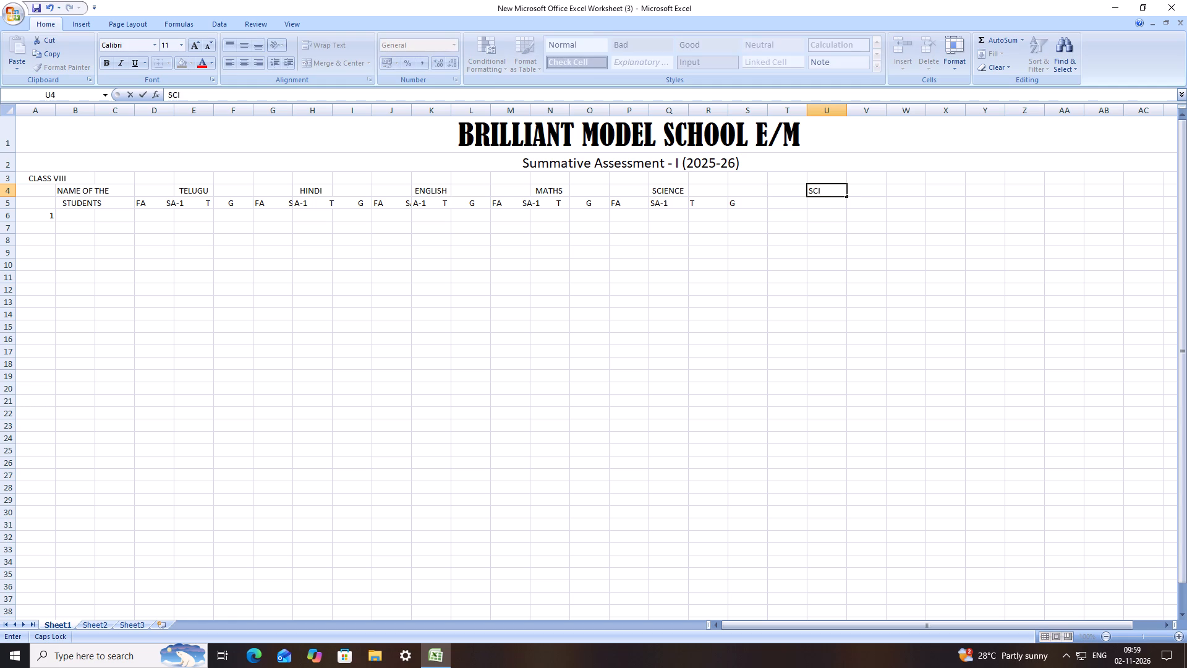
key("BackSpace")
key("BackSpace")
key("BackSpace")
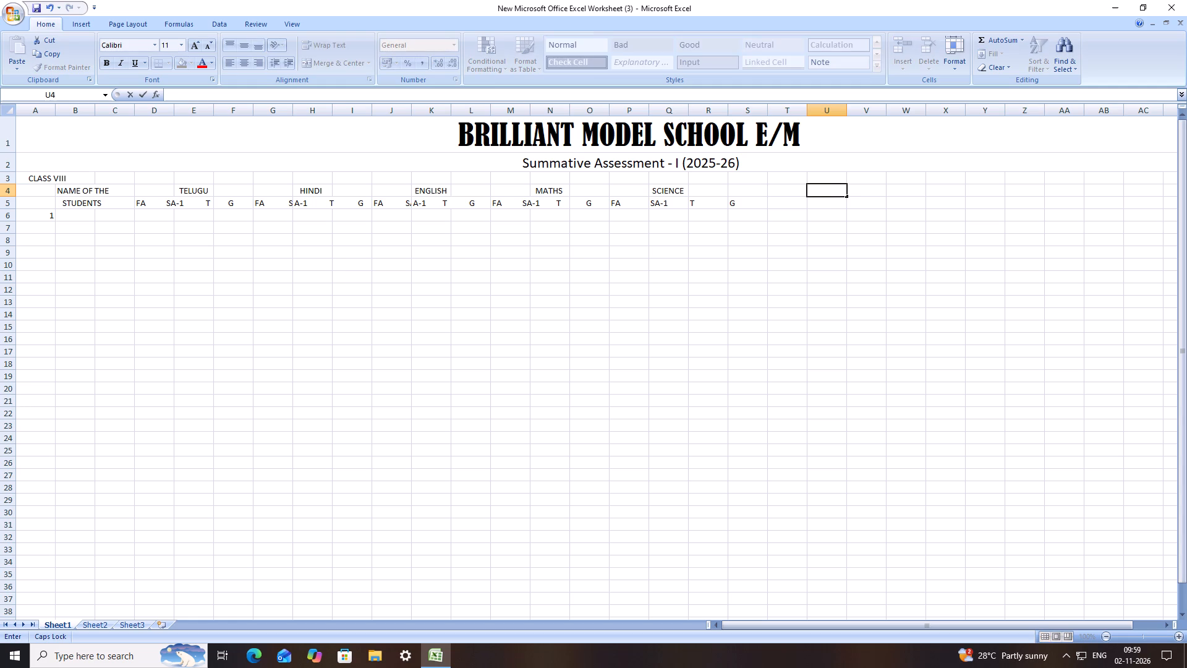
key("space")
key("space")
type("S")
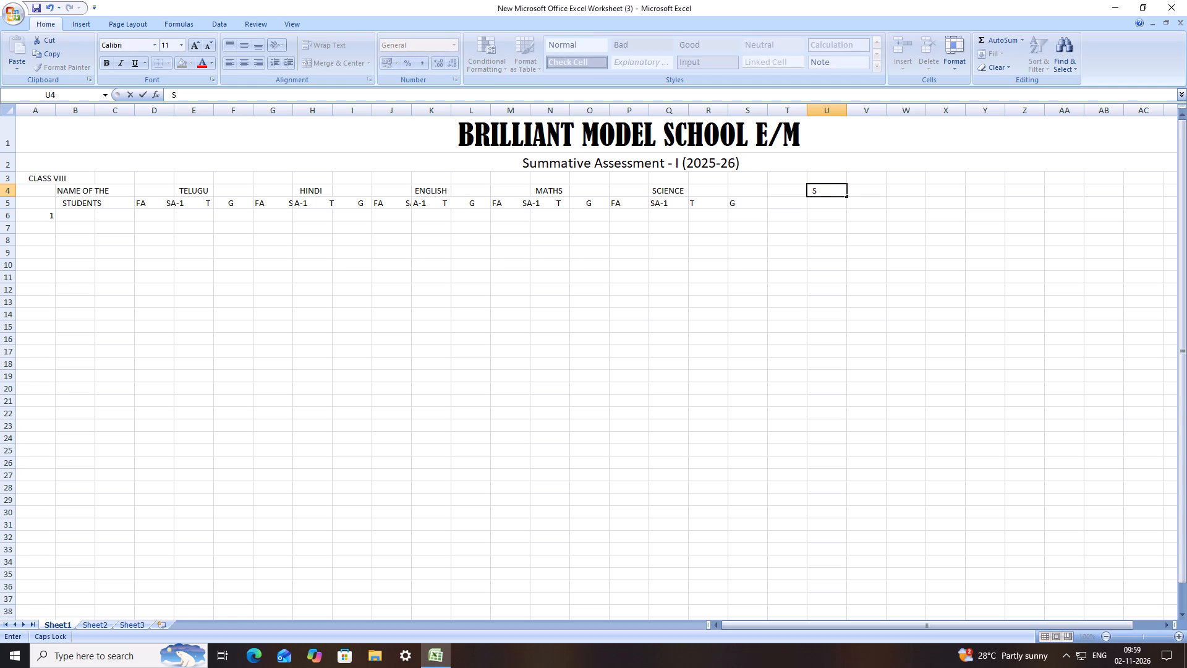
key("o")
key("c")
key("i")
type("AL")
key("Down")
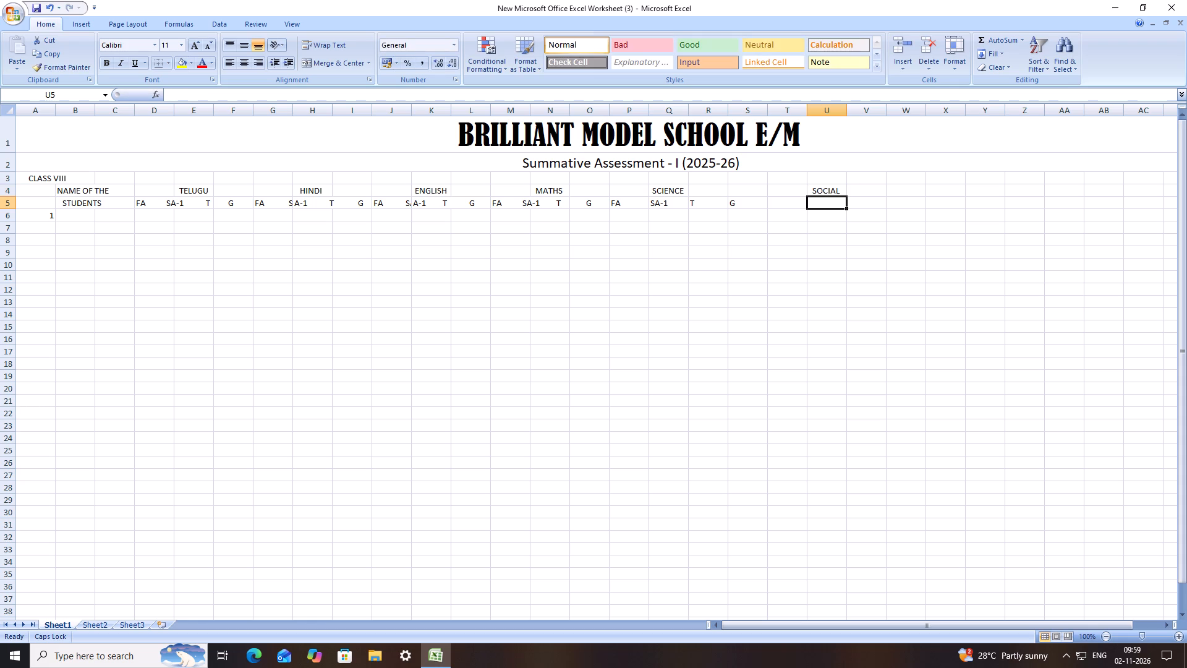
Enter the SOCIAL sub-headings FA, SA-1, T and G in separate cells T5, U5, V5 and W5.
key("Left")
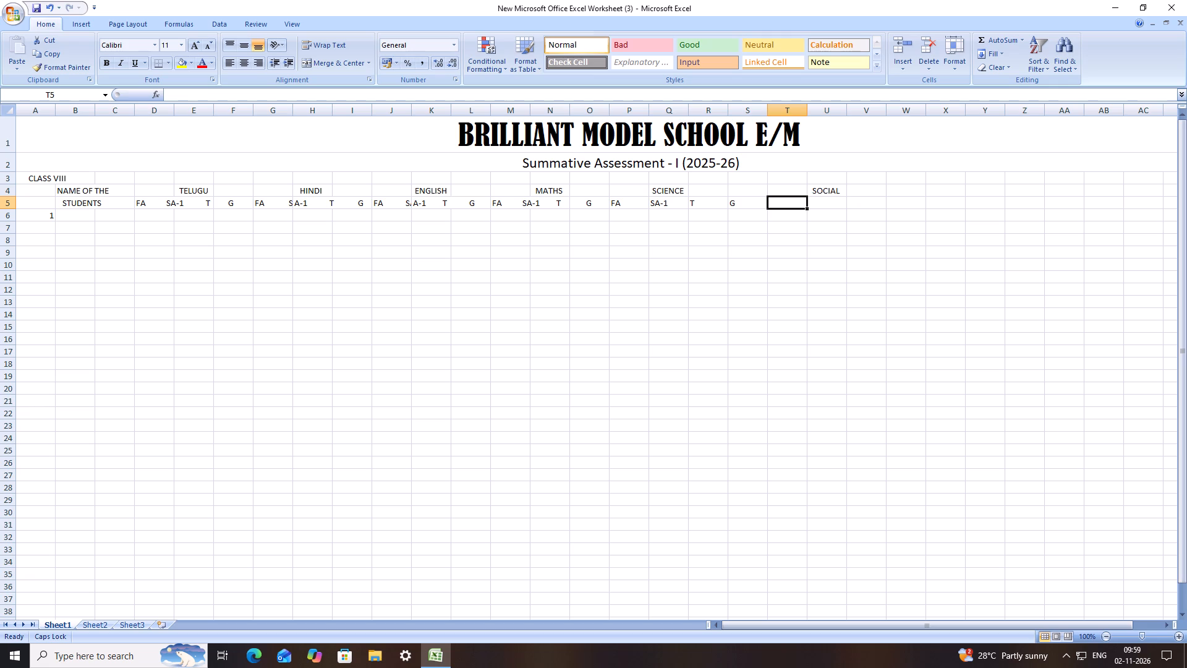
type("FA")
key("Down")
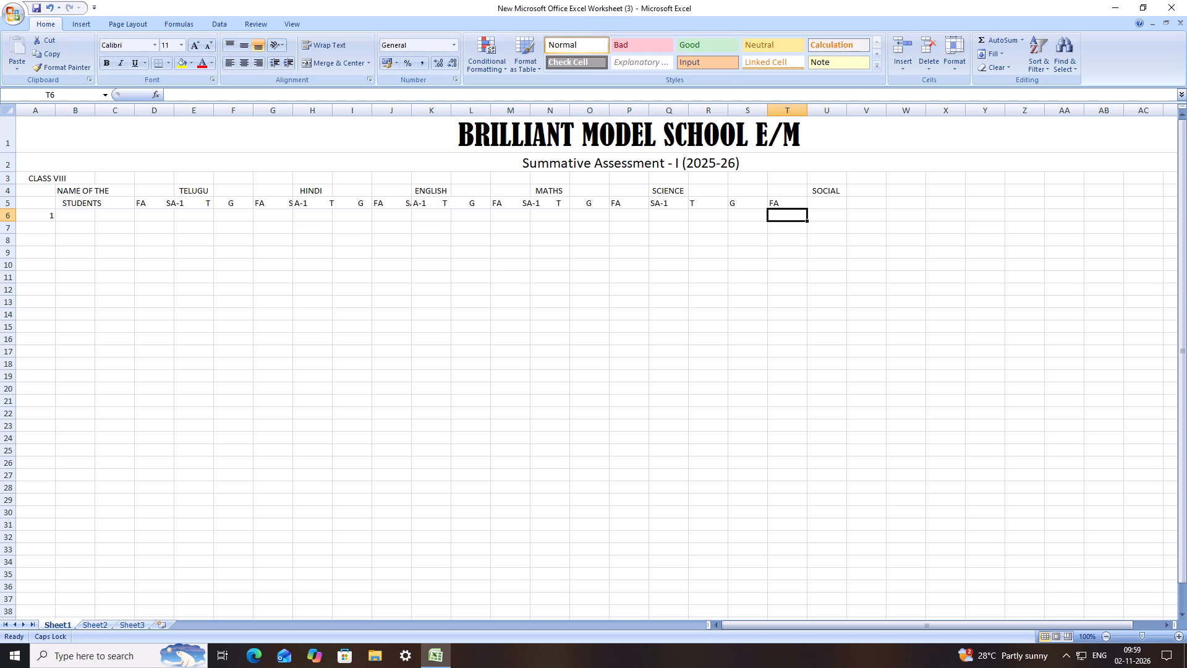
key("Right")
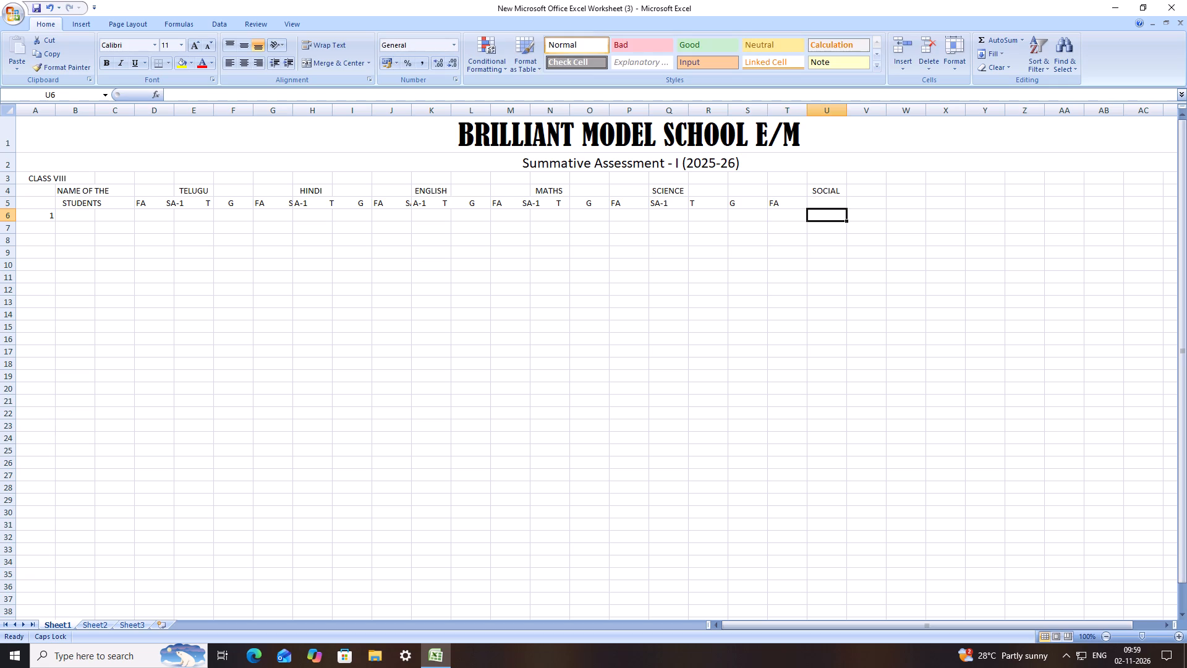
key("Up")
type("SA")
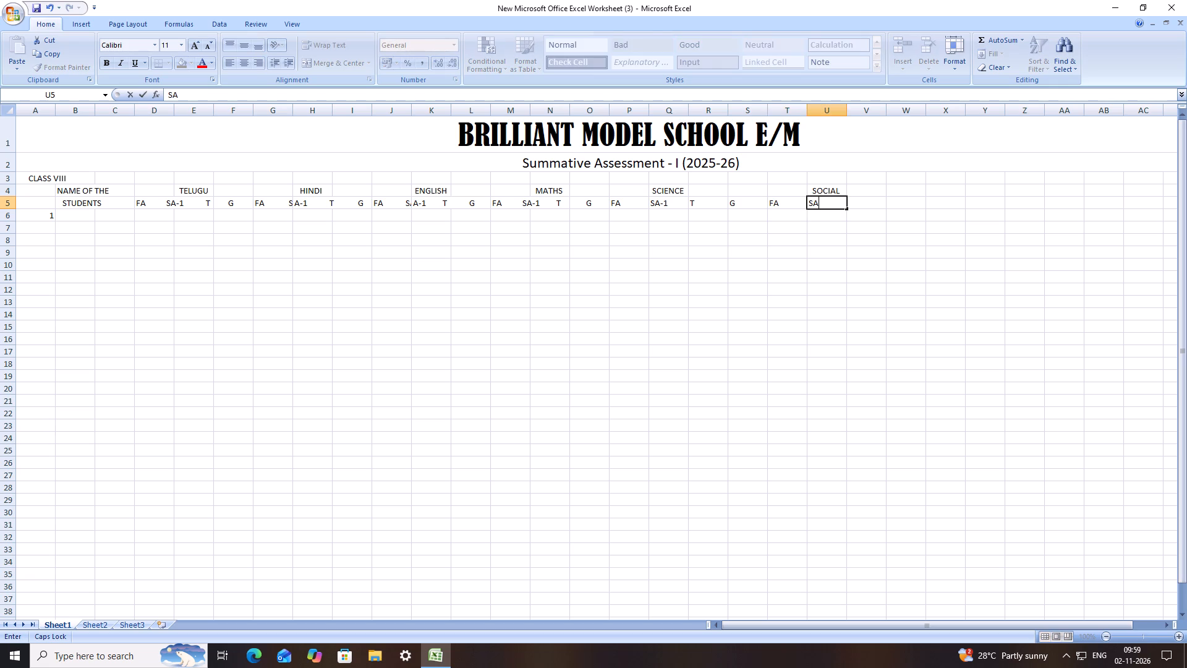
key("minus")
key("1")
key("Return")
key("Right")
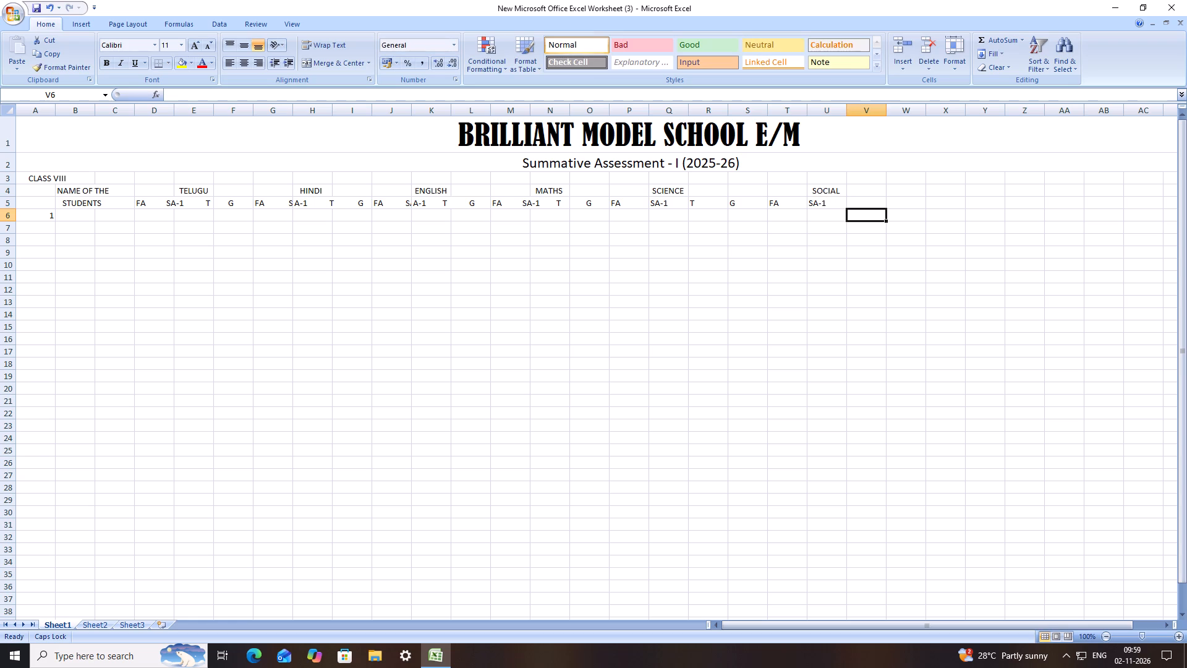
key("Up")
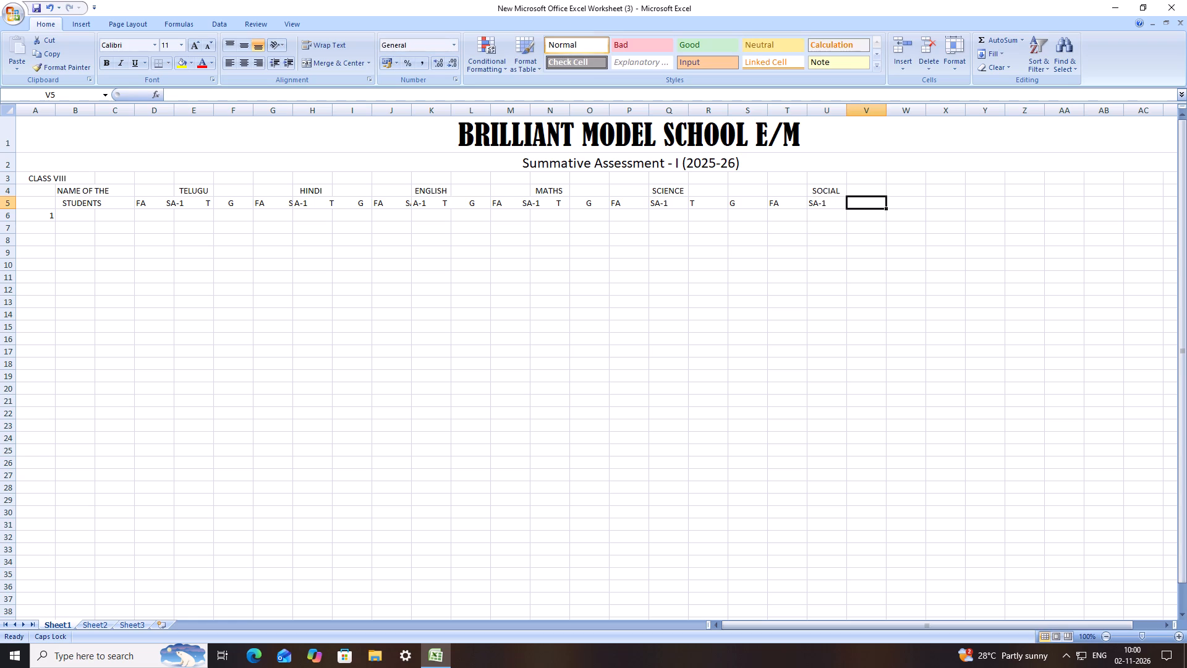
key("t")
key("Return")
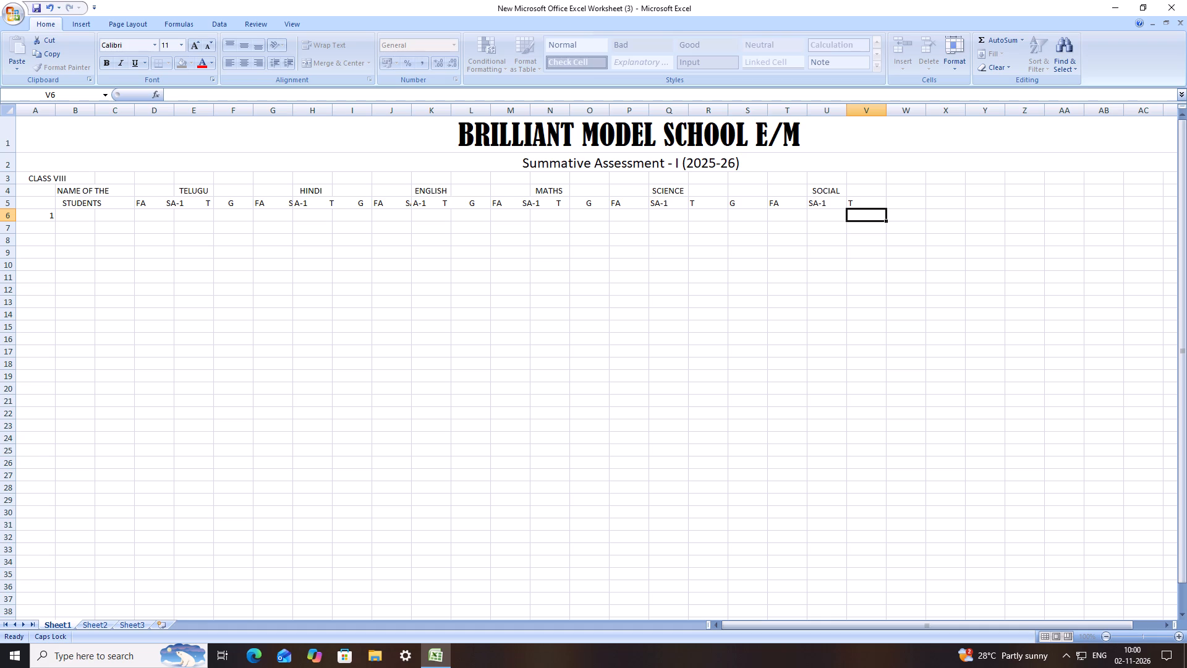
key("Up")
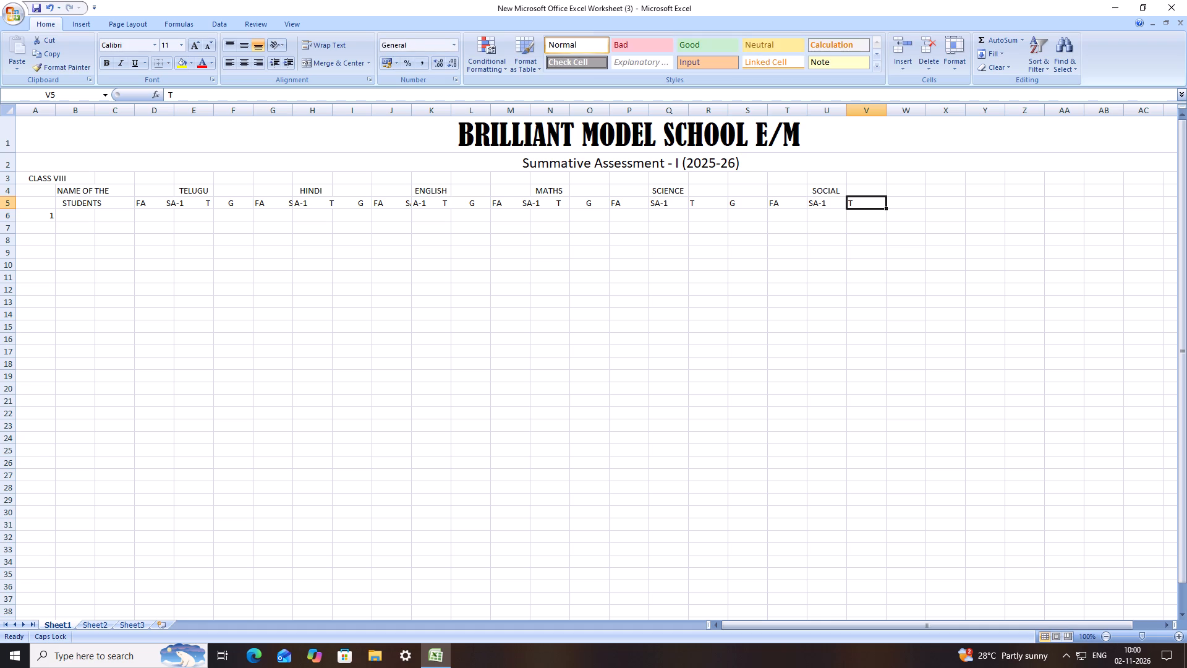
key("Return")
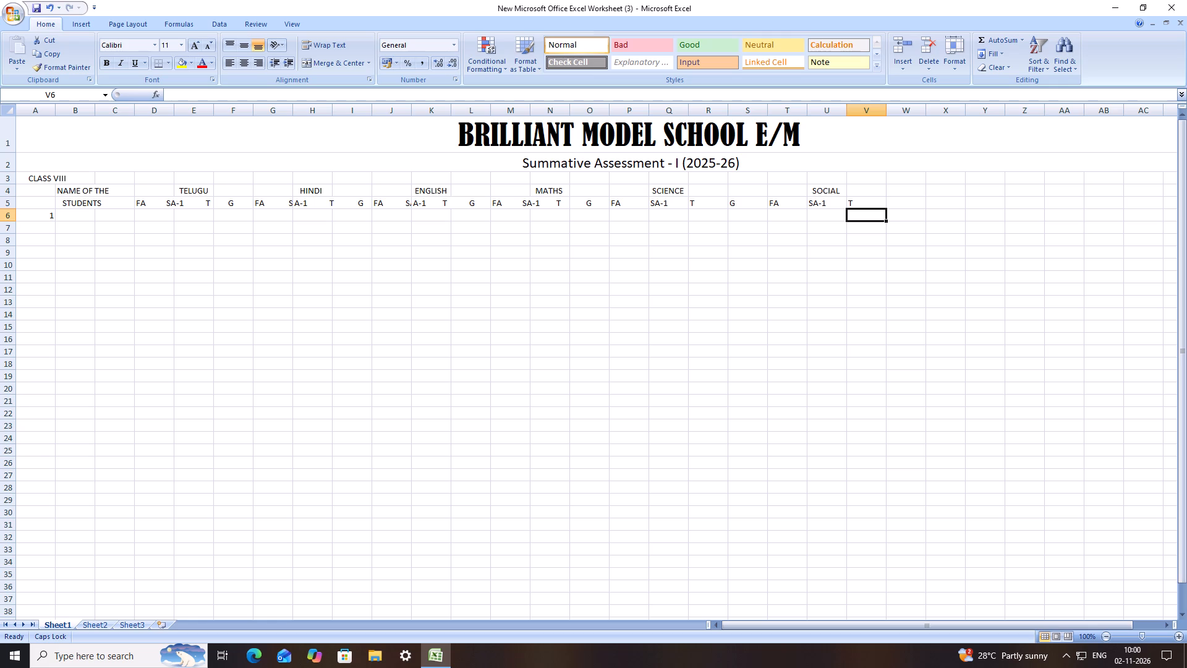
key("Right")
key("Up")
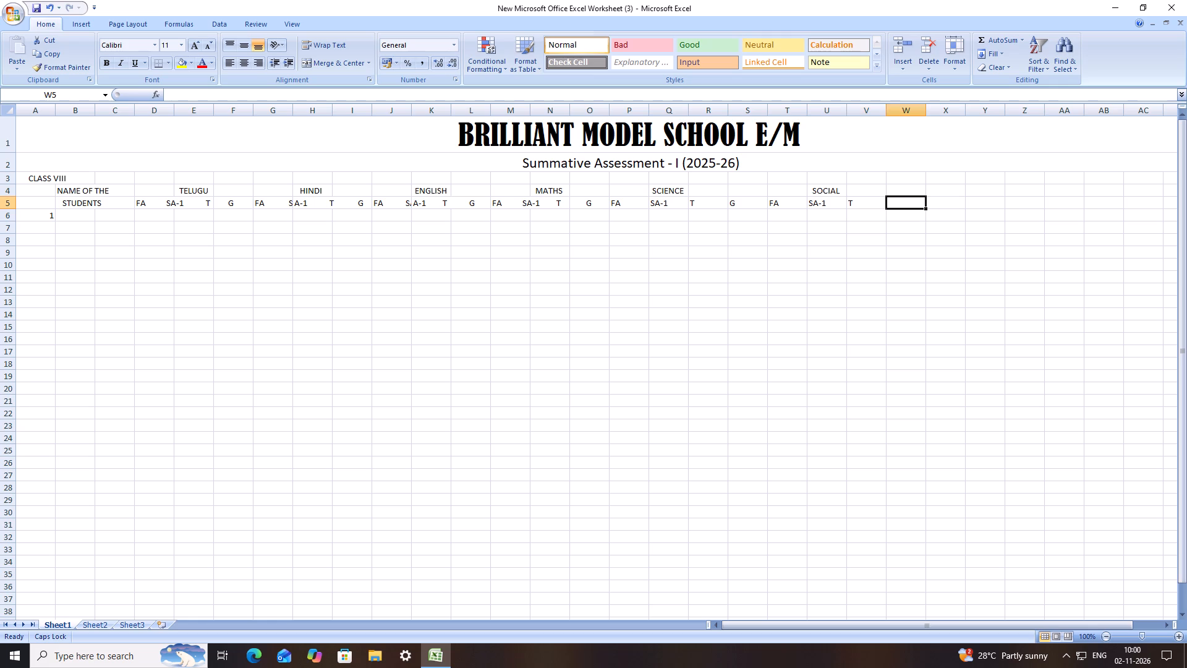
key("g")
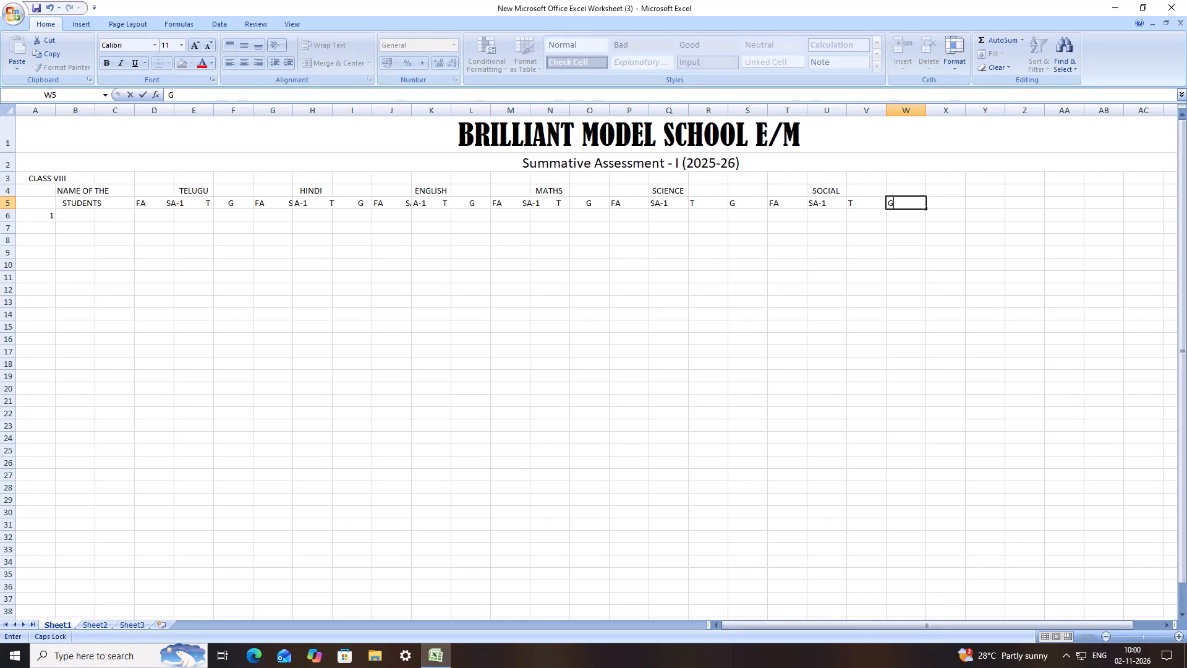
key("Right")
Add the column headings TOTAL in cell X4 and GPA in cell Y4, after the SOCIAL columns.
key("Up")
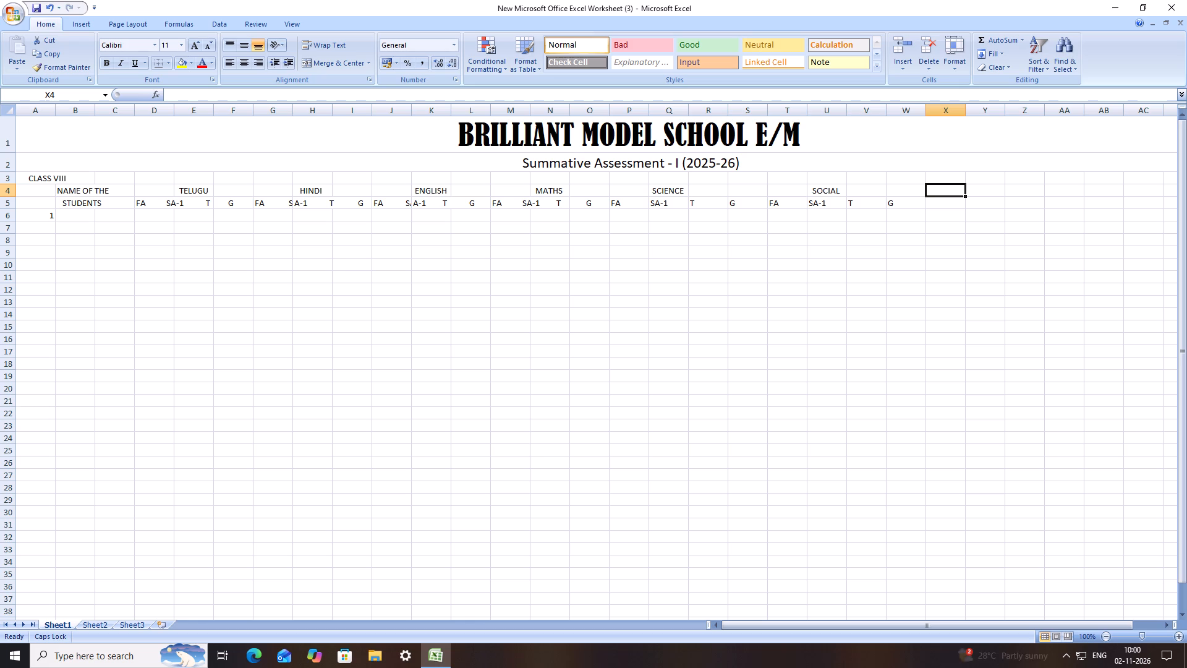
key("t")
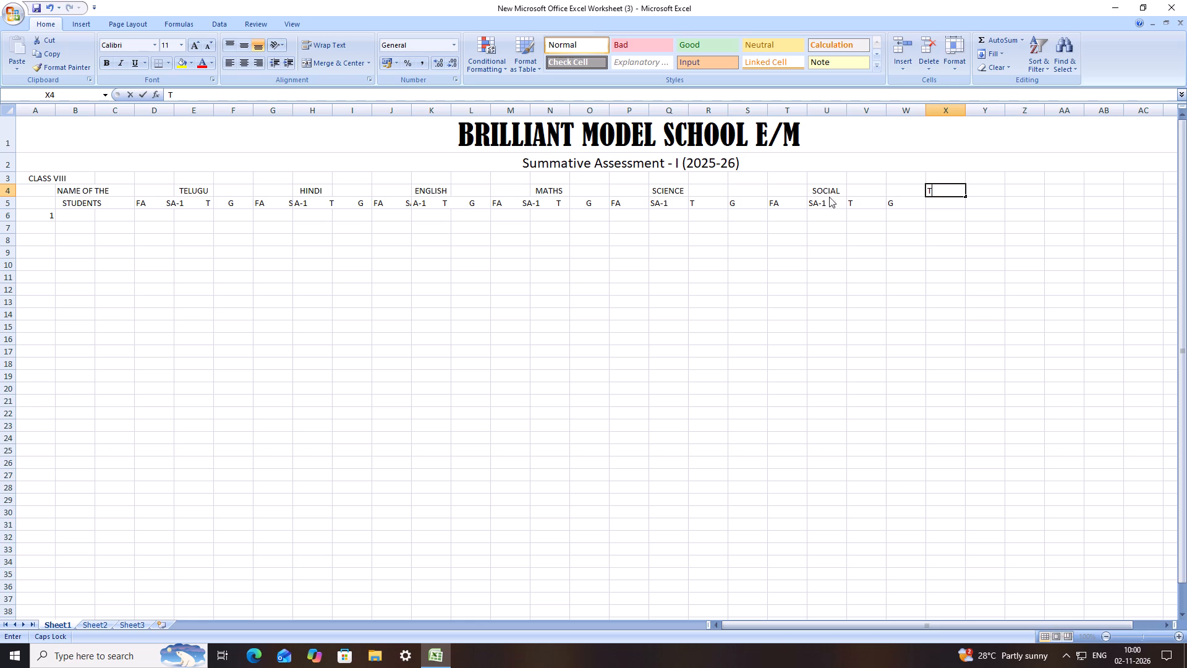
type("OTA")
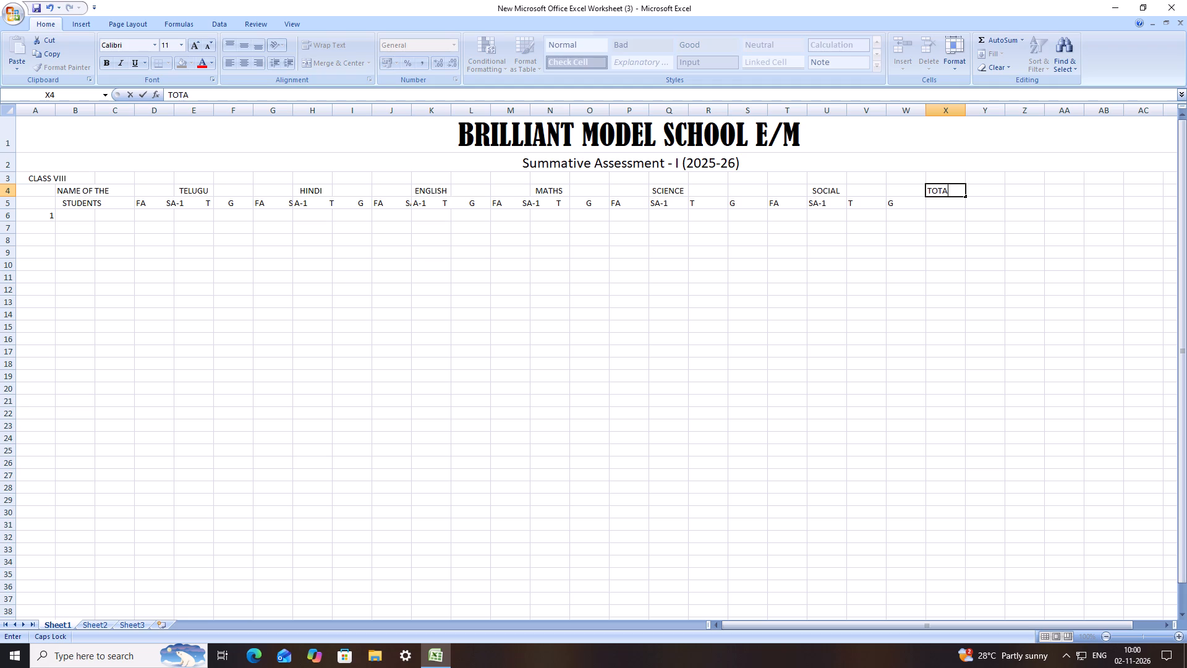
key("l")
key("Return")
key("Right")
key("Up")
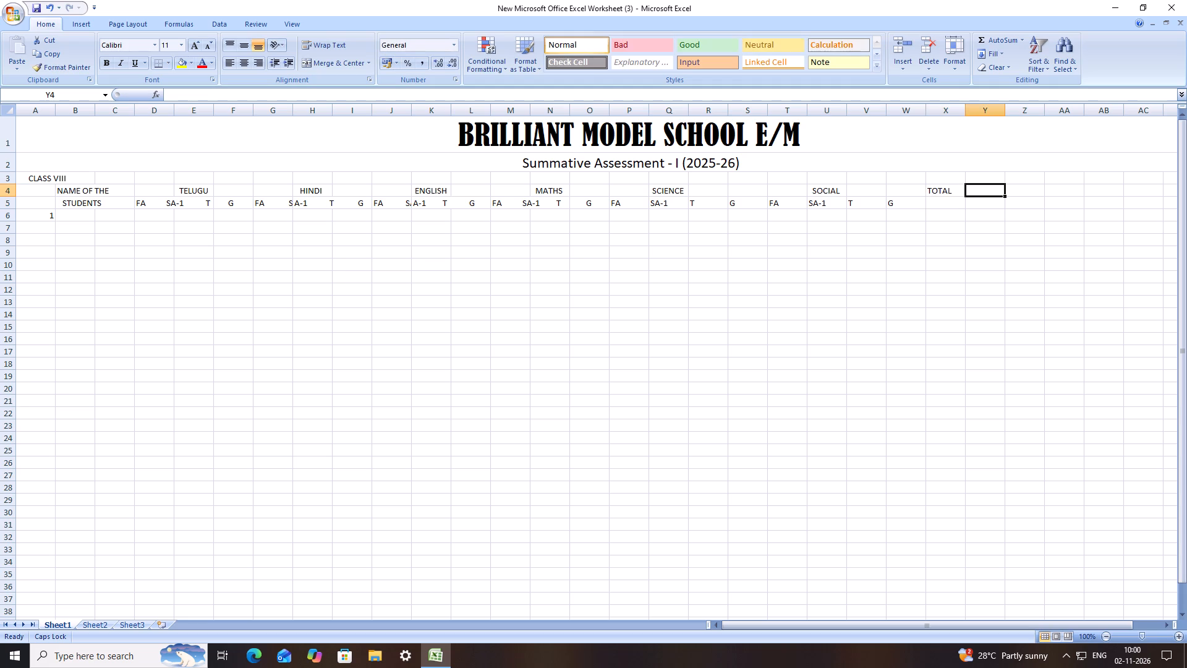
key("g")
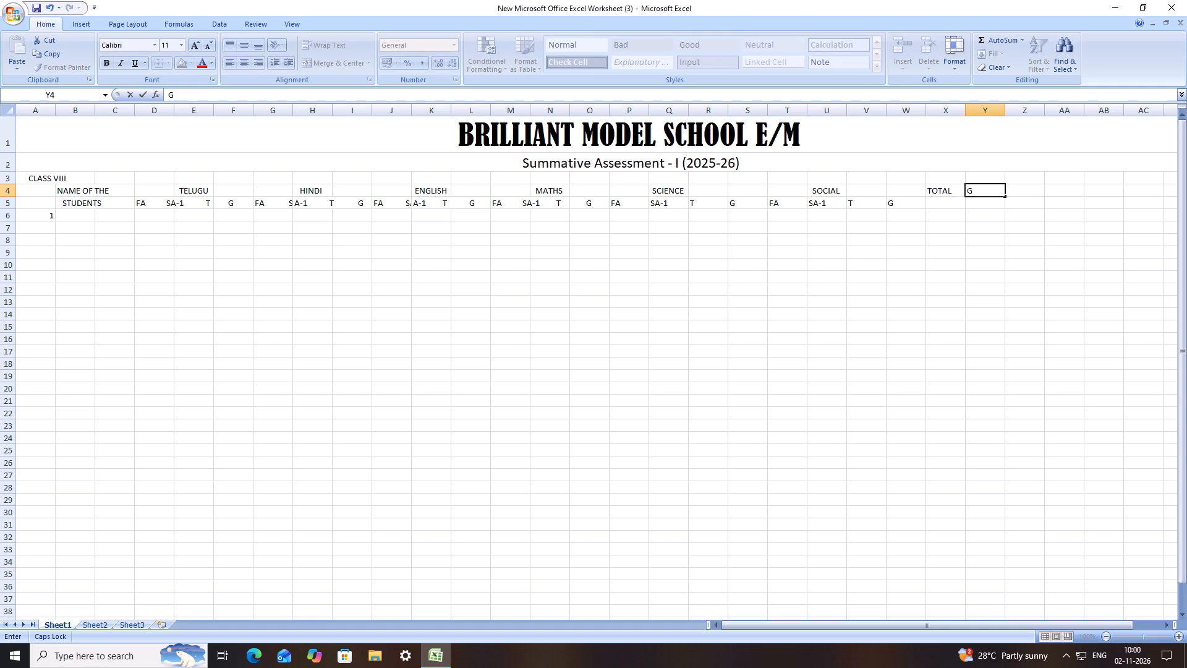
type("PA")
Shut down the computer from Windows.
left_click(10, 650)
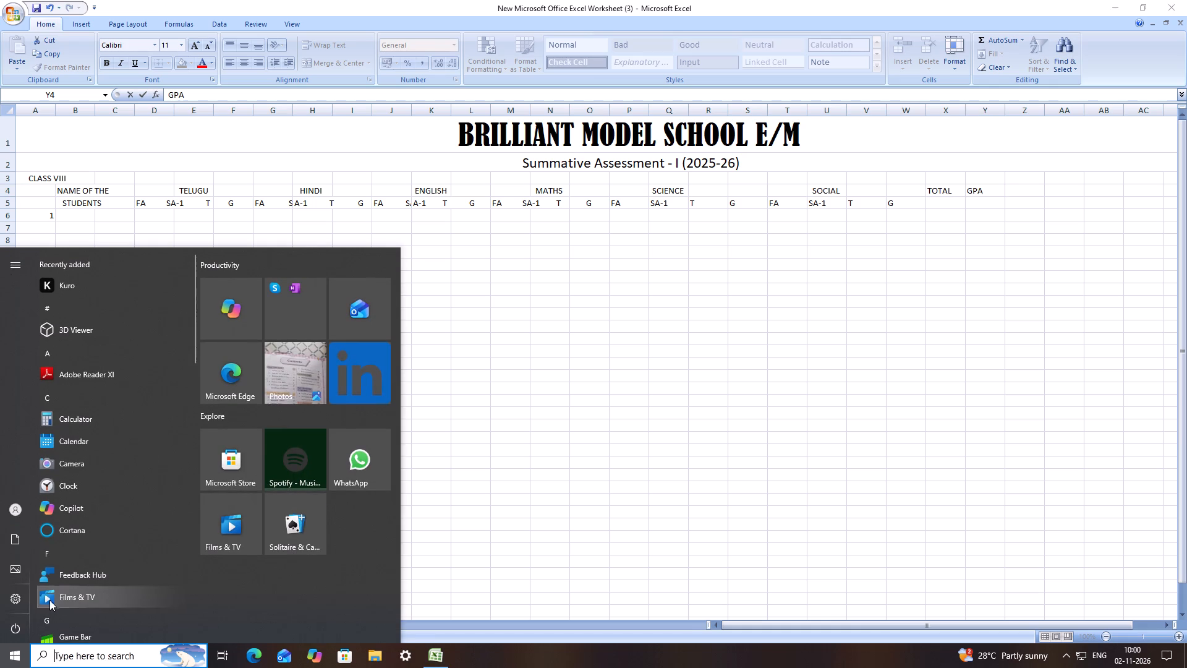
left_click_drag(35, 627, 41, 628)
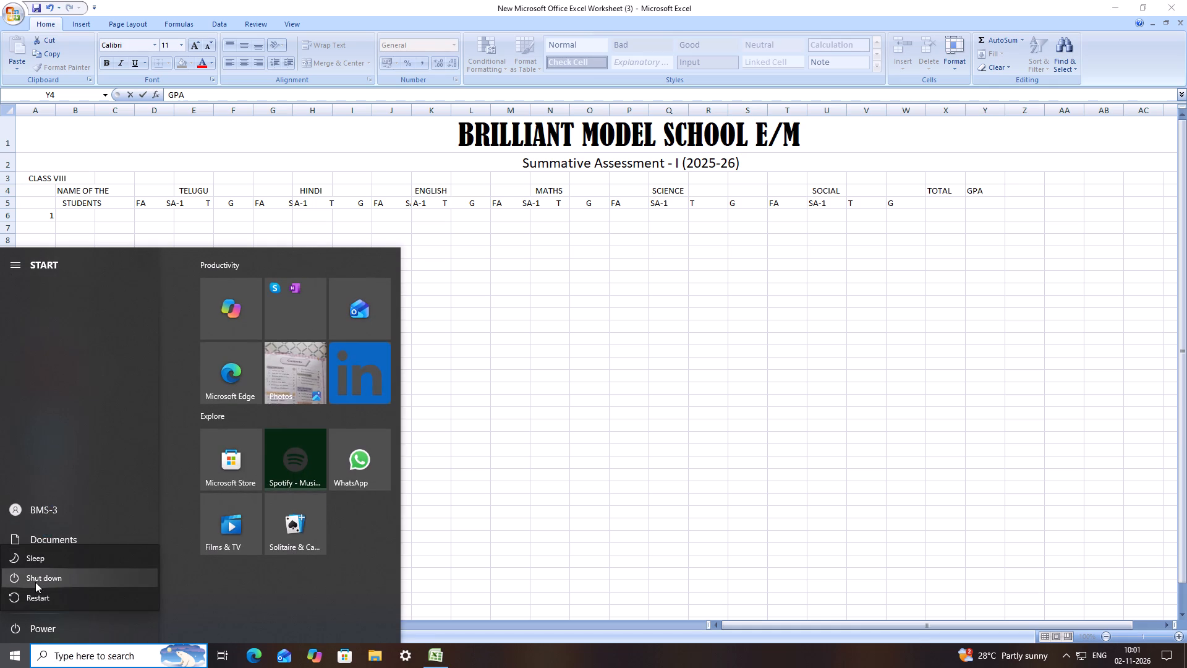
left_click(35, 582)
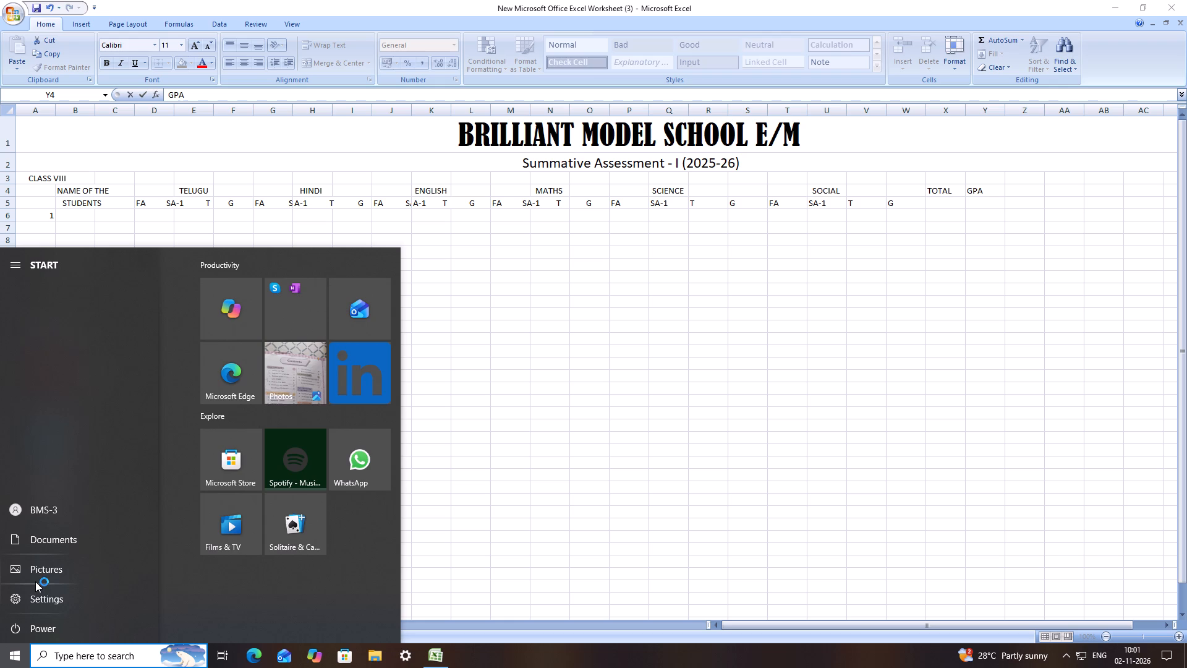